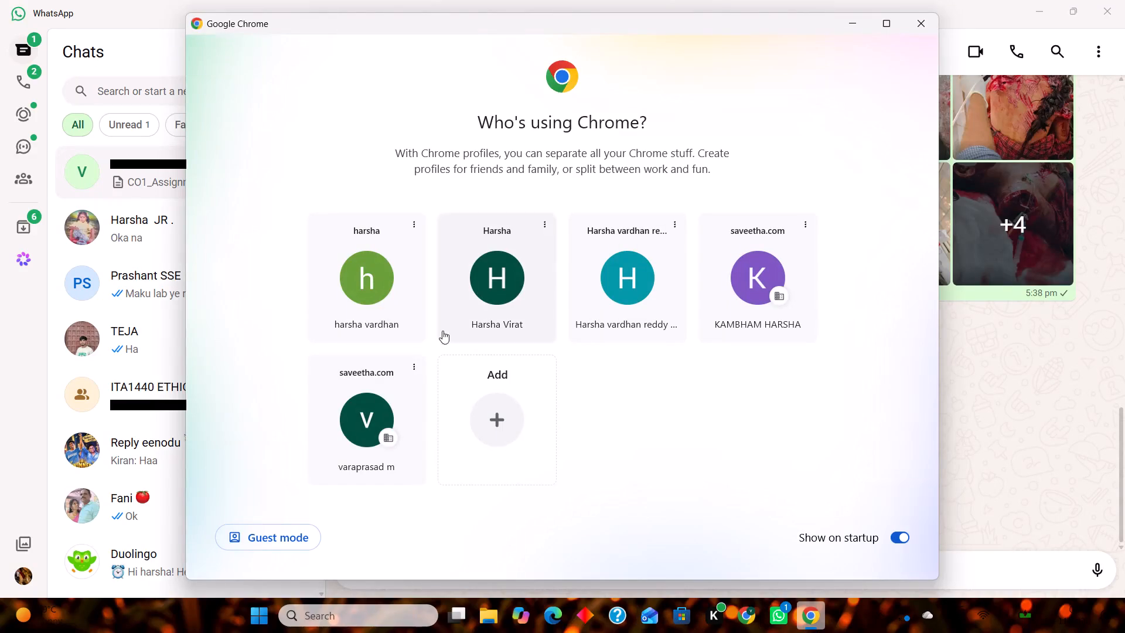
Open Google Classroom in Chrome under the saveetha.com profile with the V avatar, closing the AI Blaze Dashboard tab.
click(358, 465)
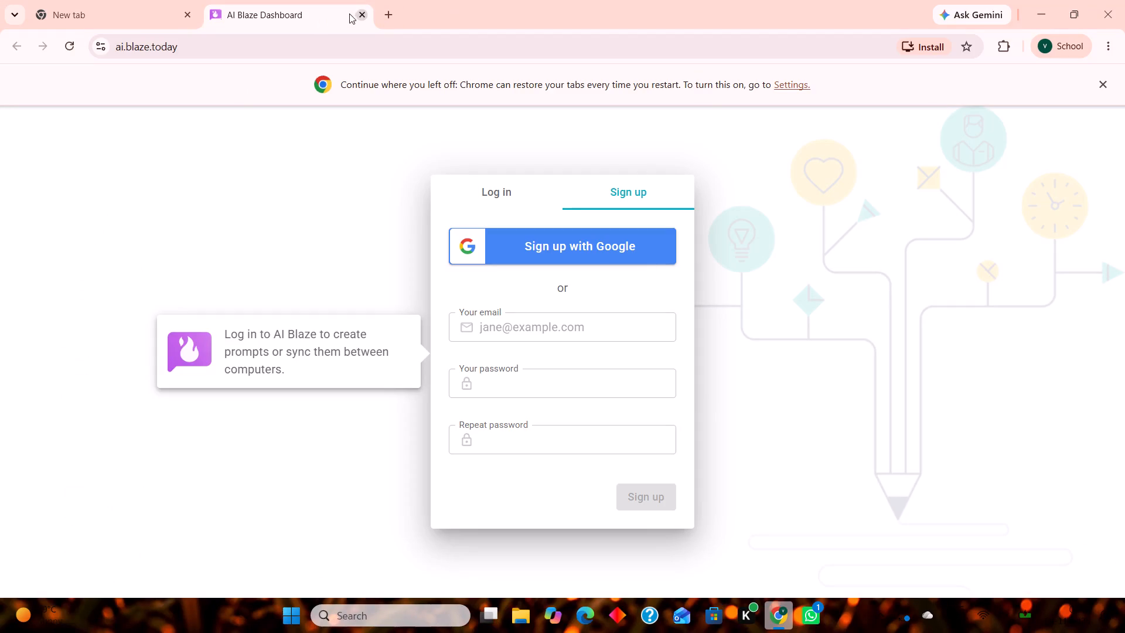
click(357, 11)
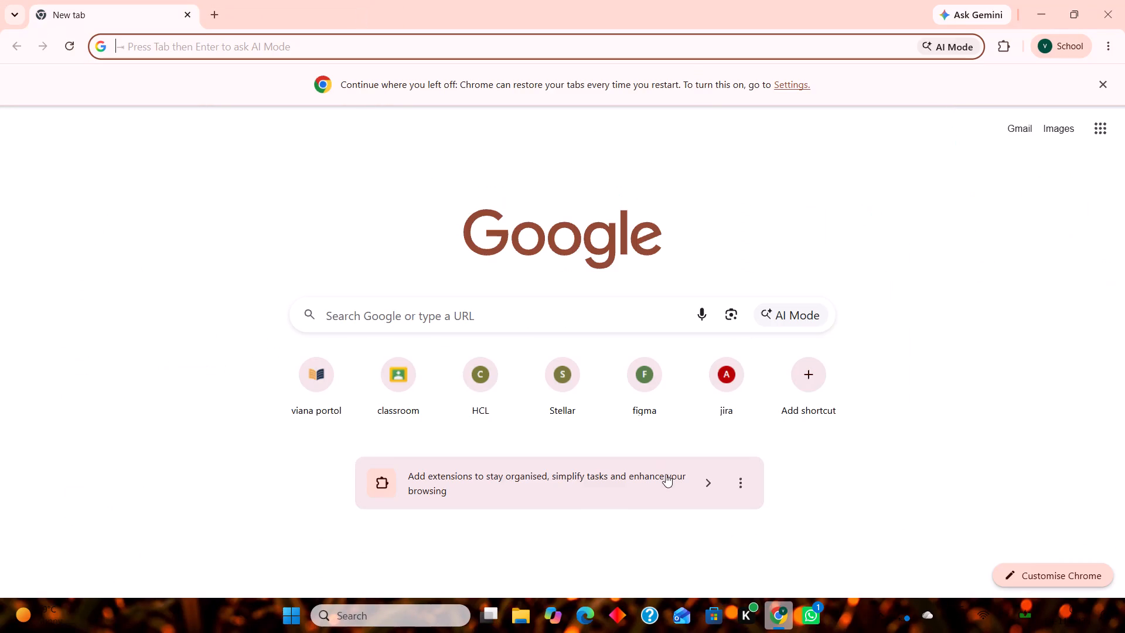
click(388, 400)
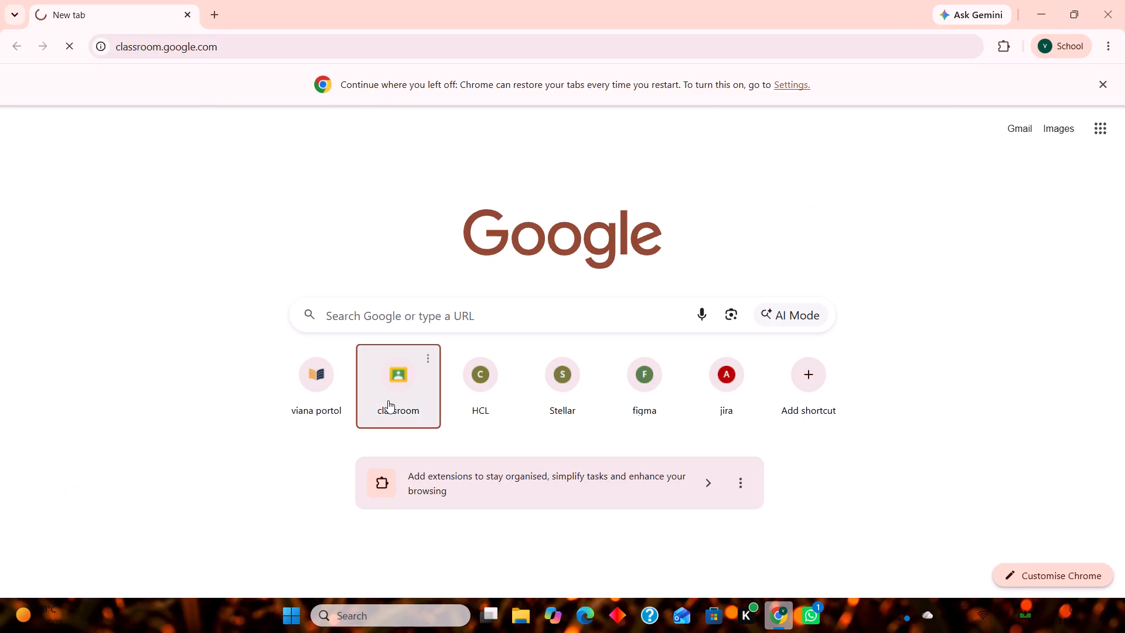
key(super+v)
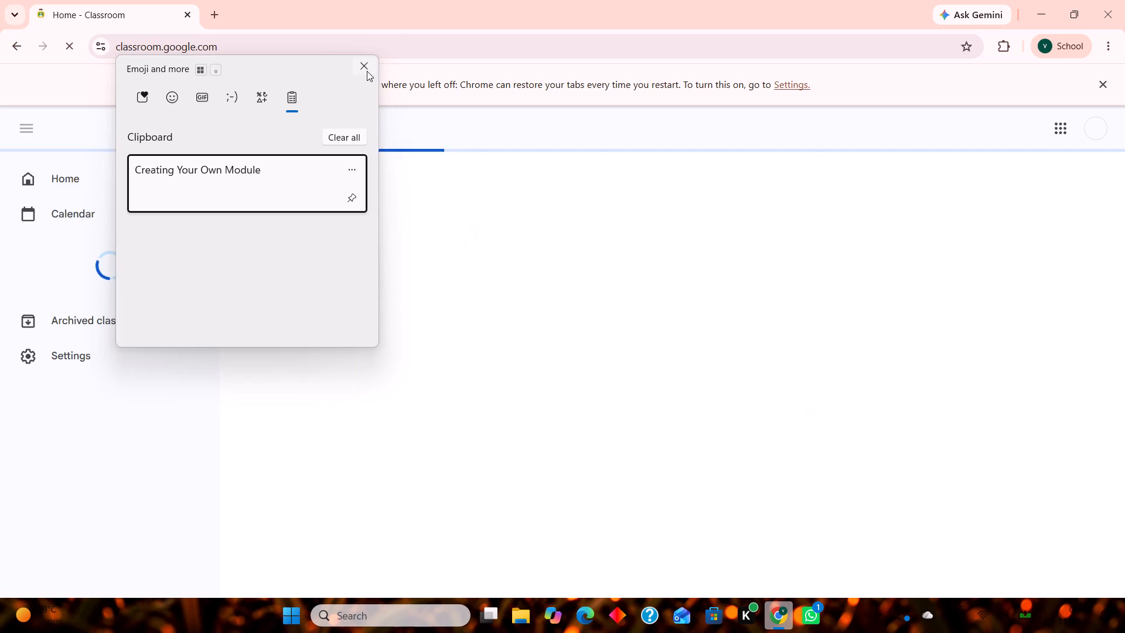
click(364, 71)
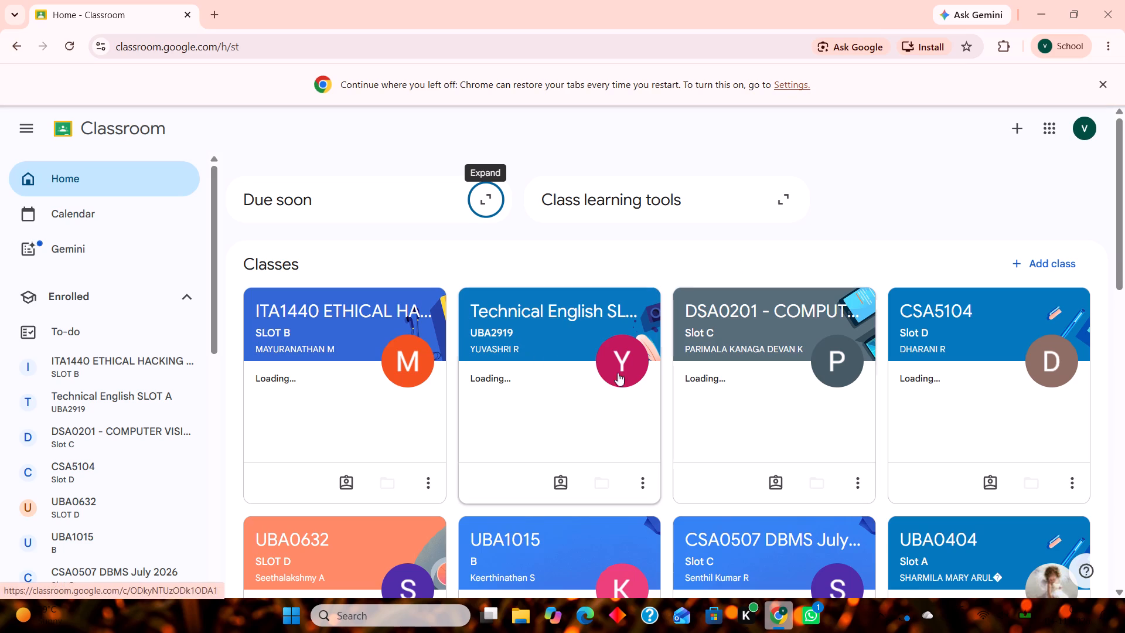
Open the full instructions page of C02 Assignment2 from the classwork of the CSA5104 class.
click(946, 302)
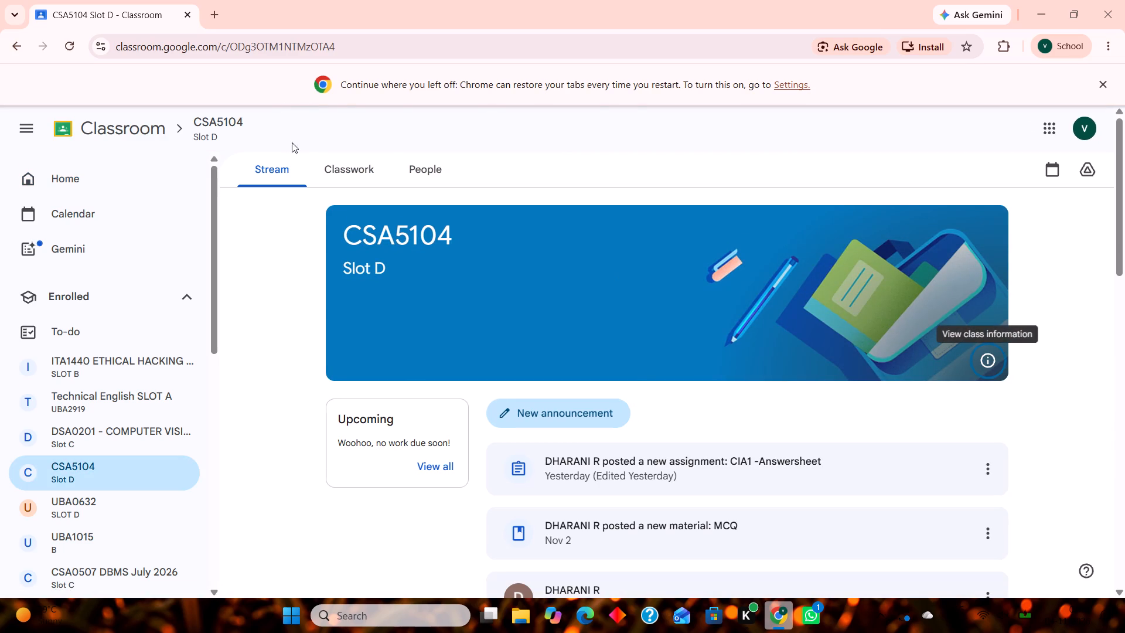
click(353, 171)
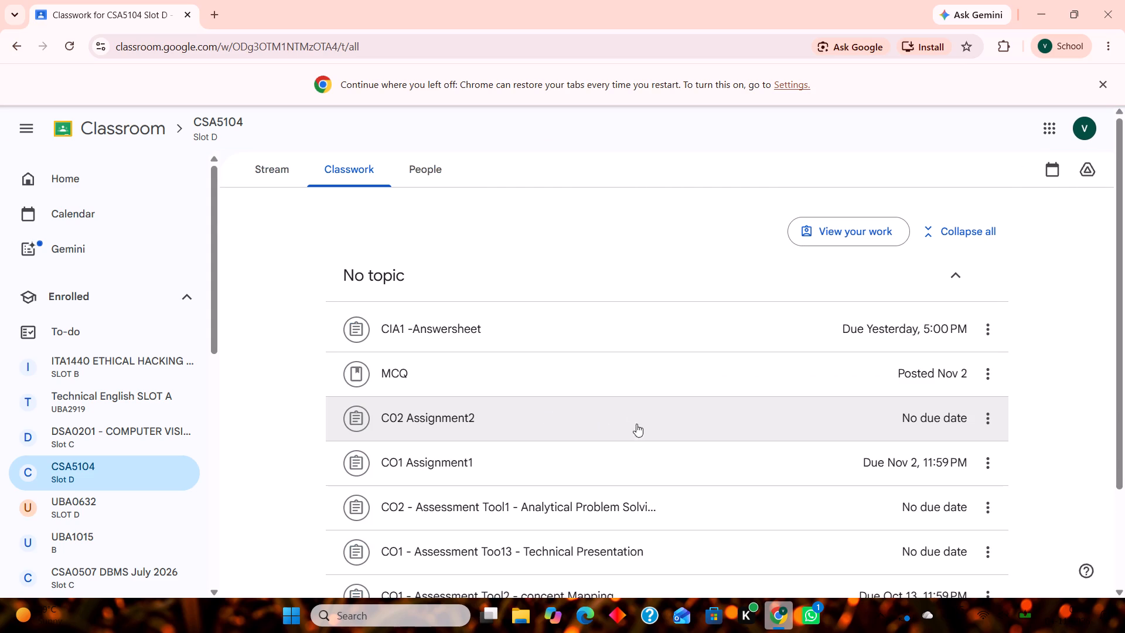
click(723, 418)
scroll(745, 311, down, 1)
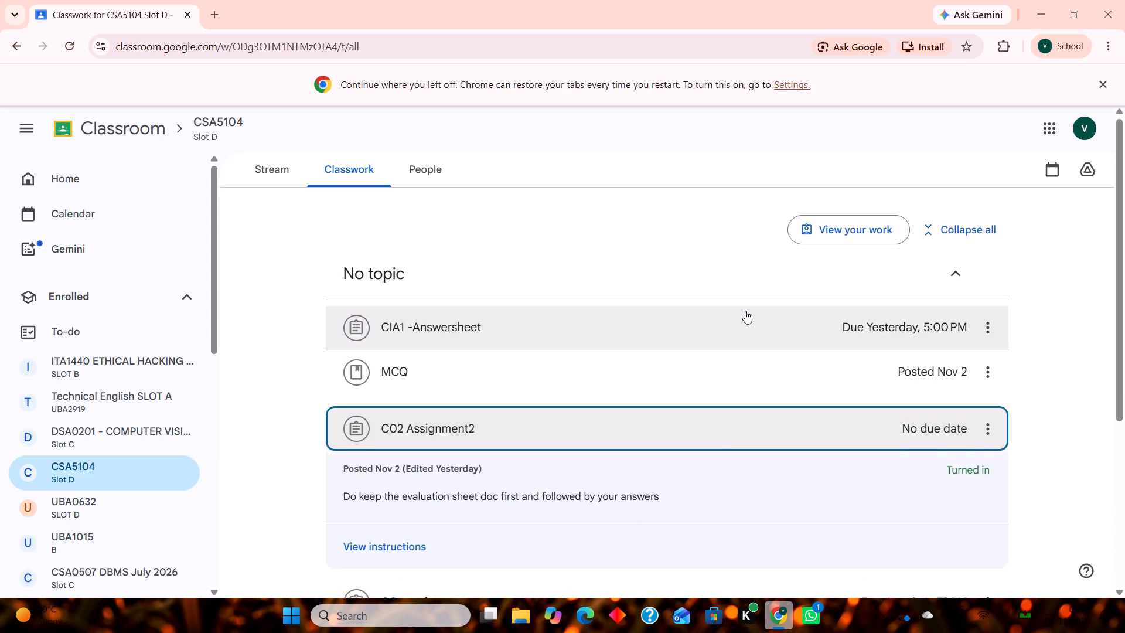
scroll(745, 311, down, 1)
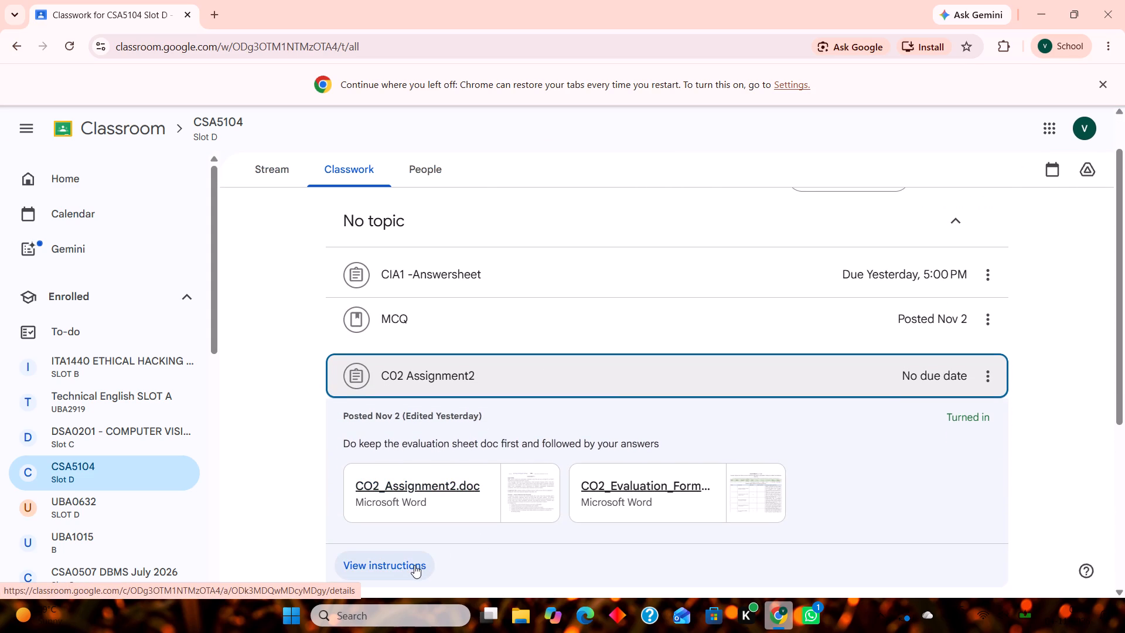
click(414, 565)
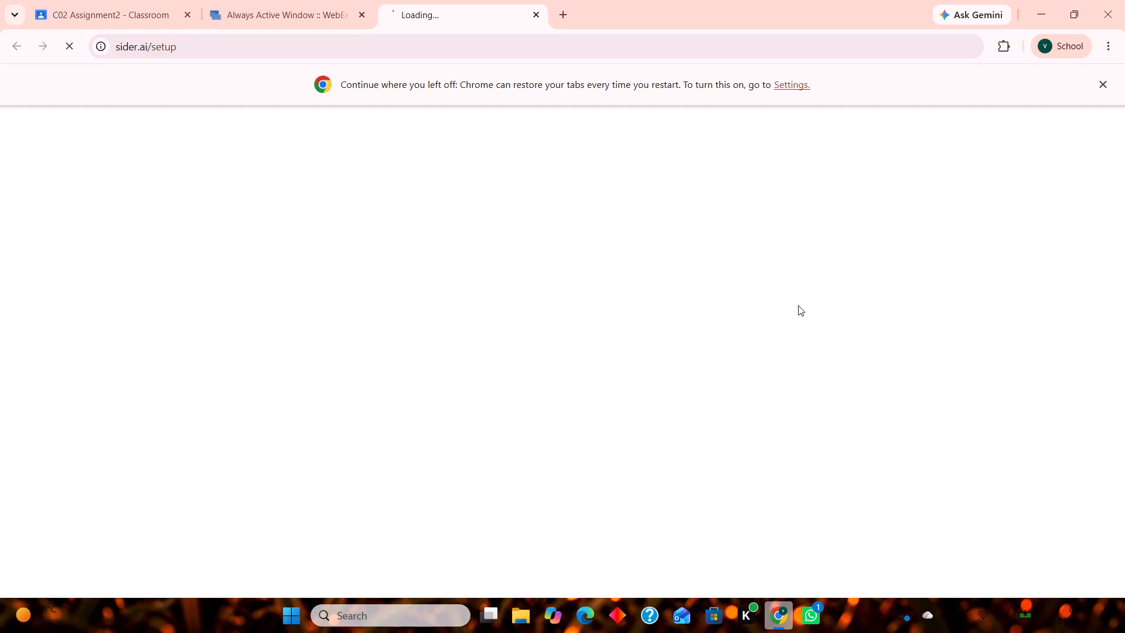
Close the Always Active Window and sider.ai setup pages to return to the assignment.
click(360, 12)
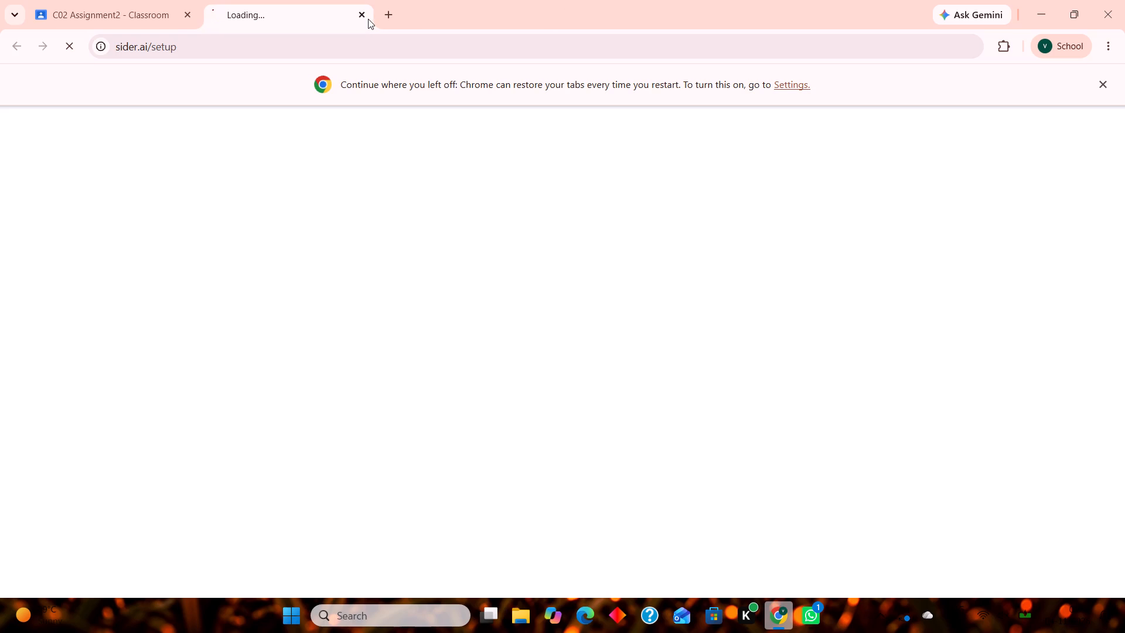
click(362, 14)
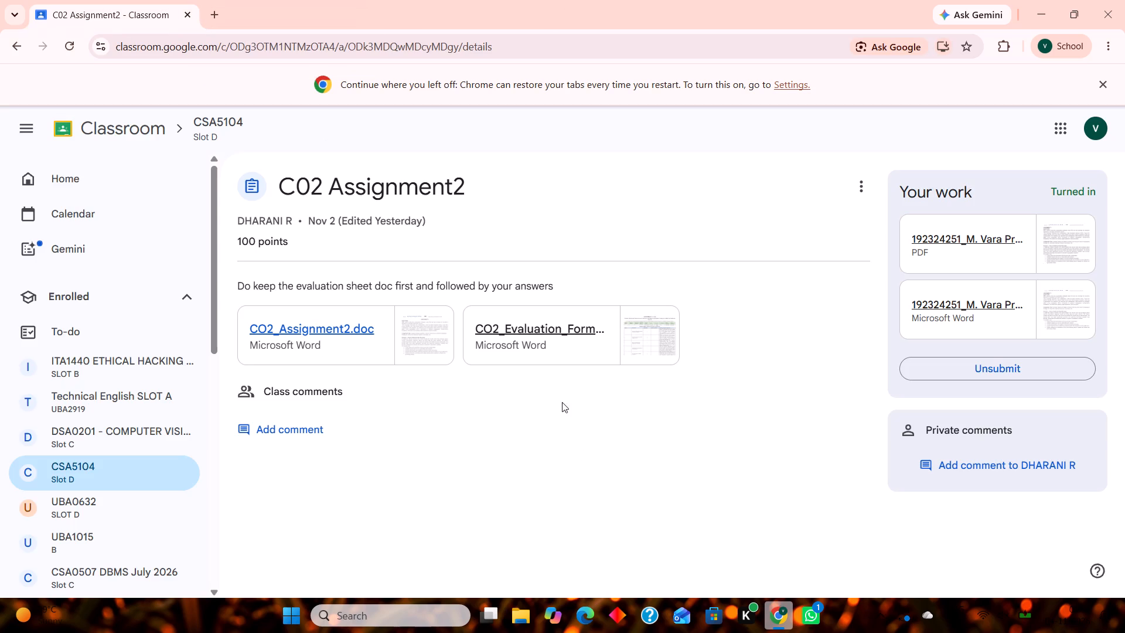
Open the submitted Word file of C02 Assignment2 in Google Docs, close its Classroom preview and switch to the document.
click(966, 307)
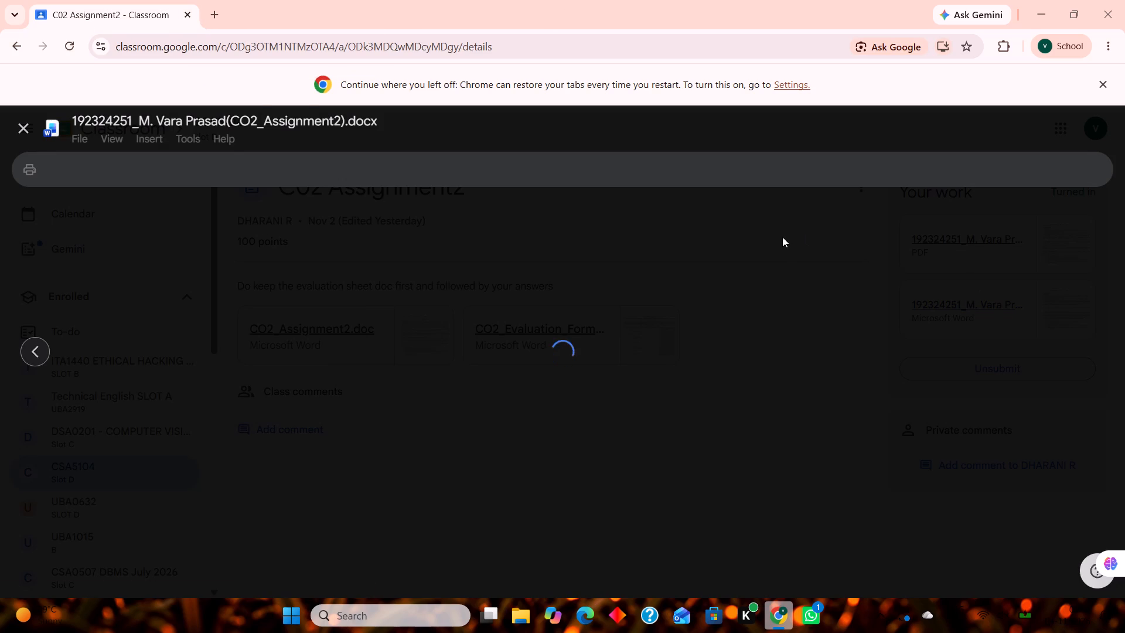
click(73, 140)
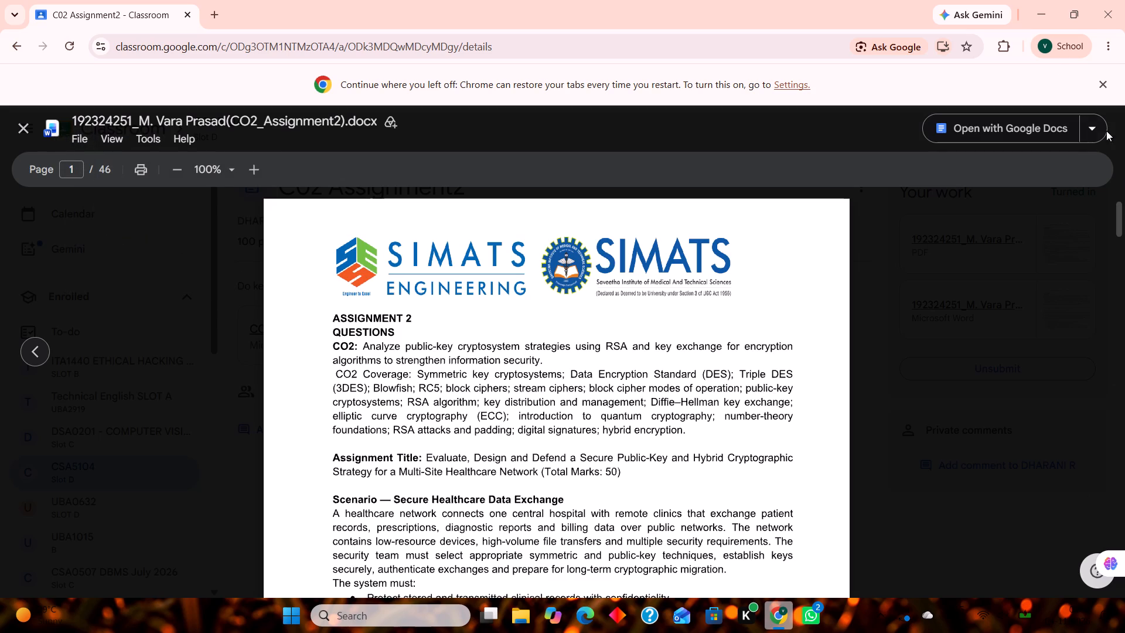
click(994, 138)
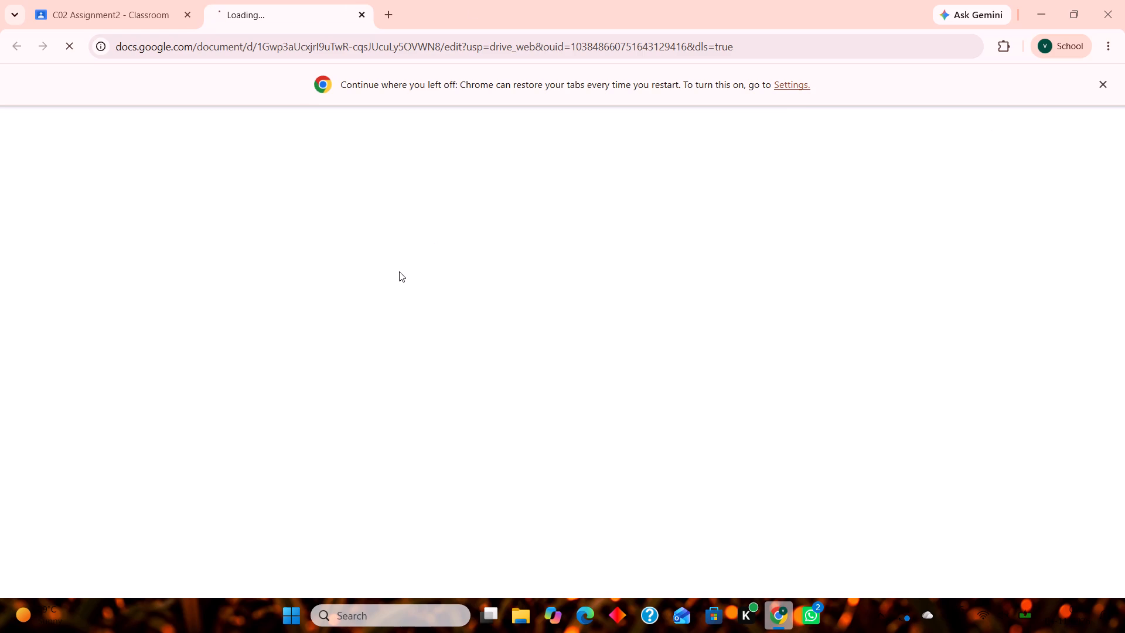
click(175, 0)
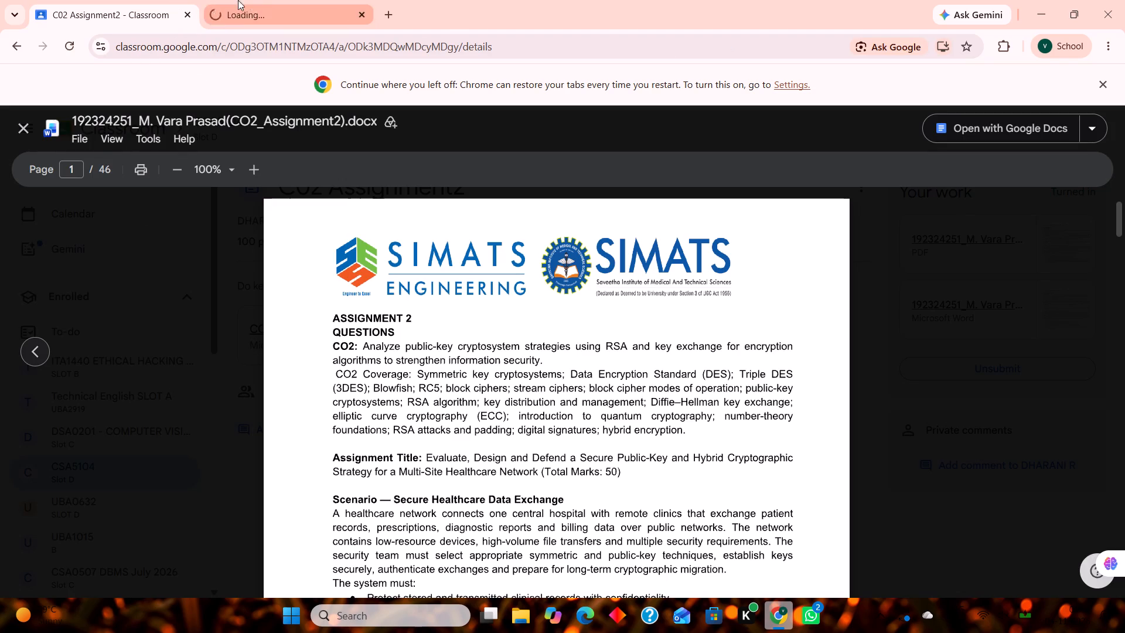
click(28, 121)
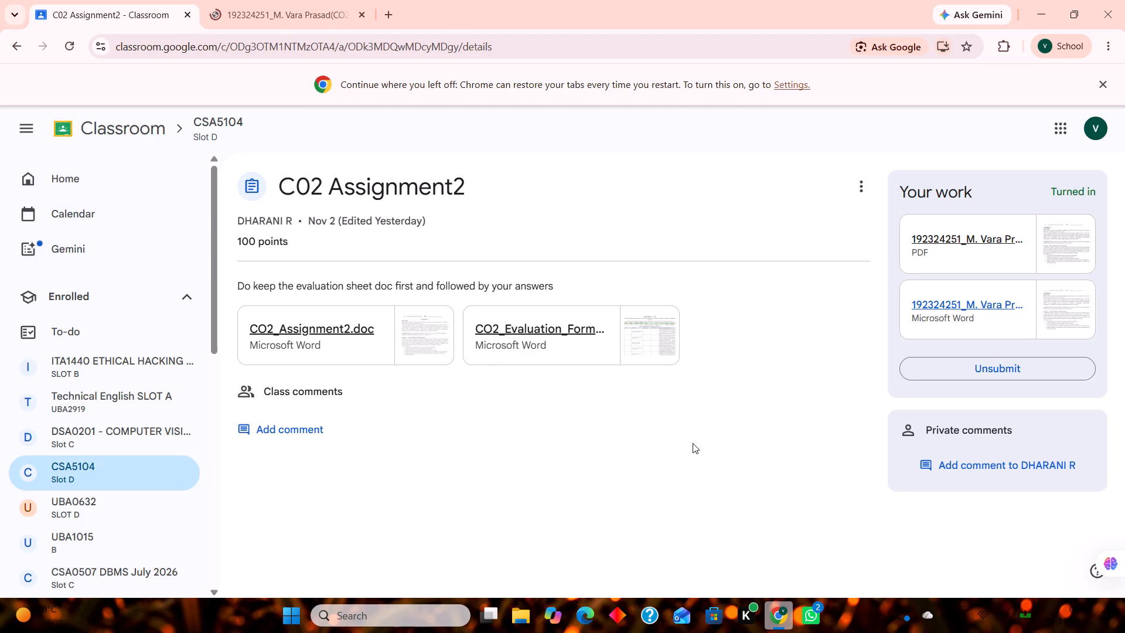
click(275, 4)
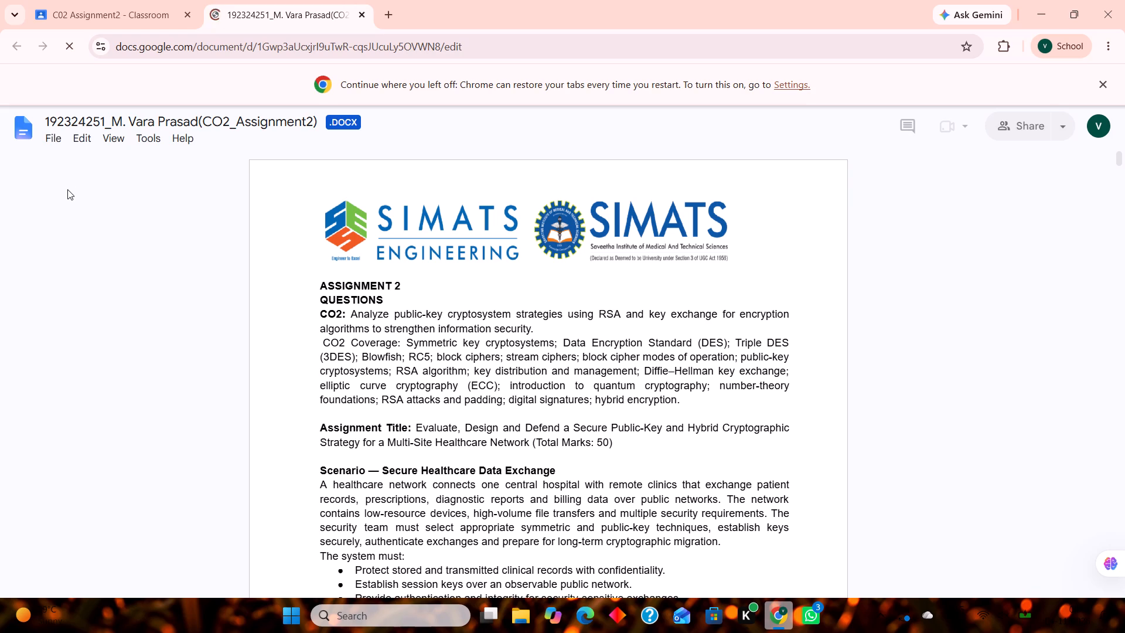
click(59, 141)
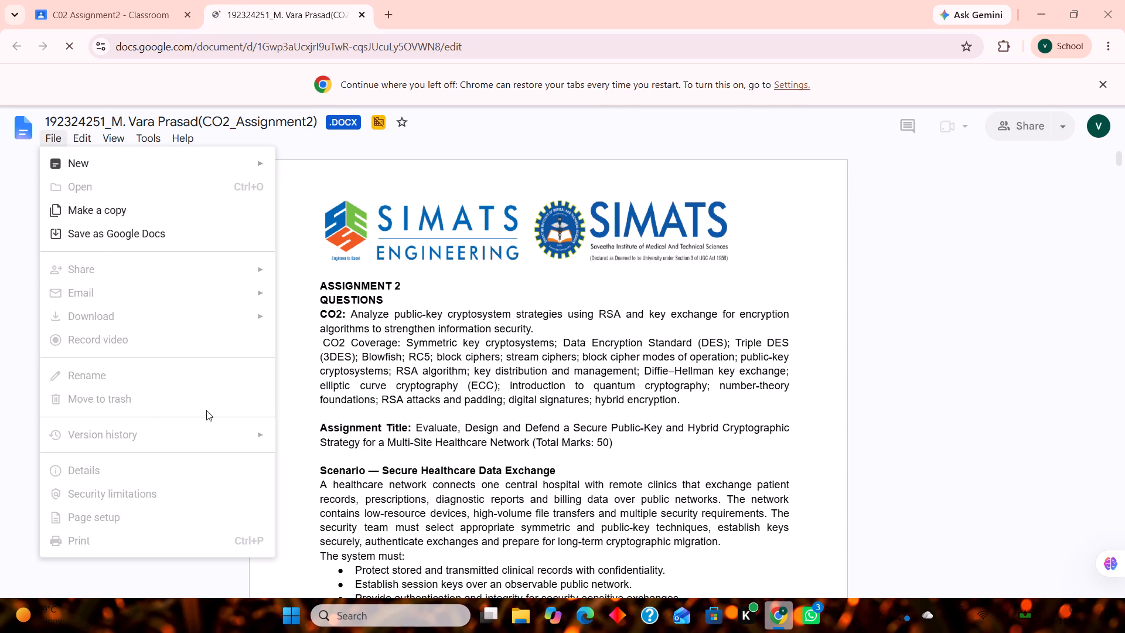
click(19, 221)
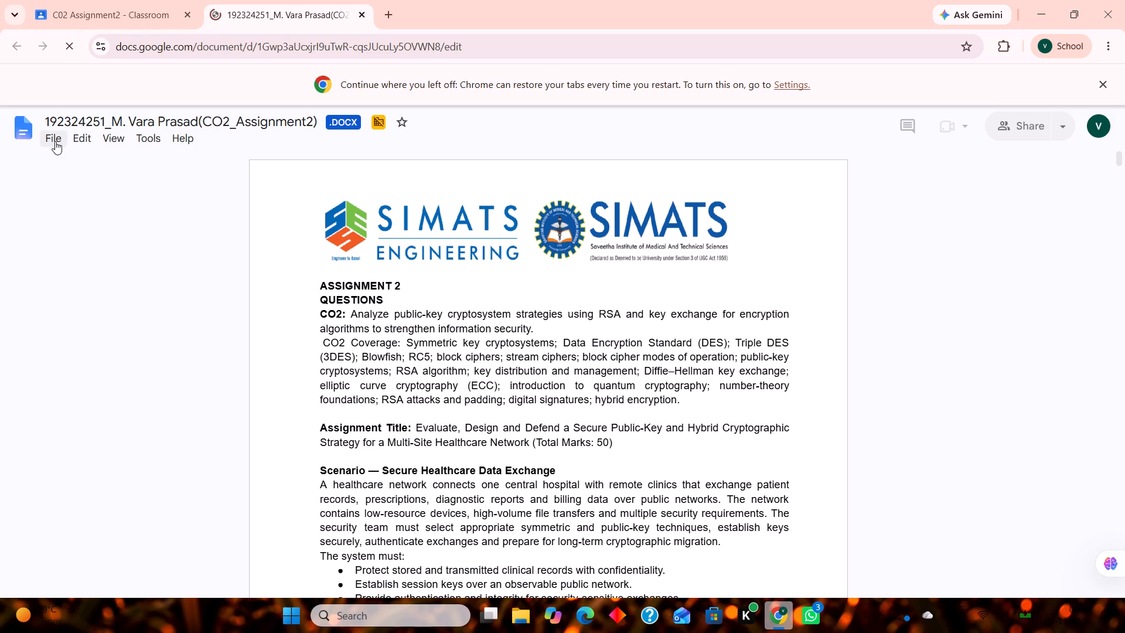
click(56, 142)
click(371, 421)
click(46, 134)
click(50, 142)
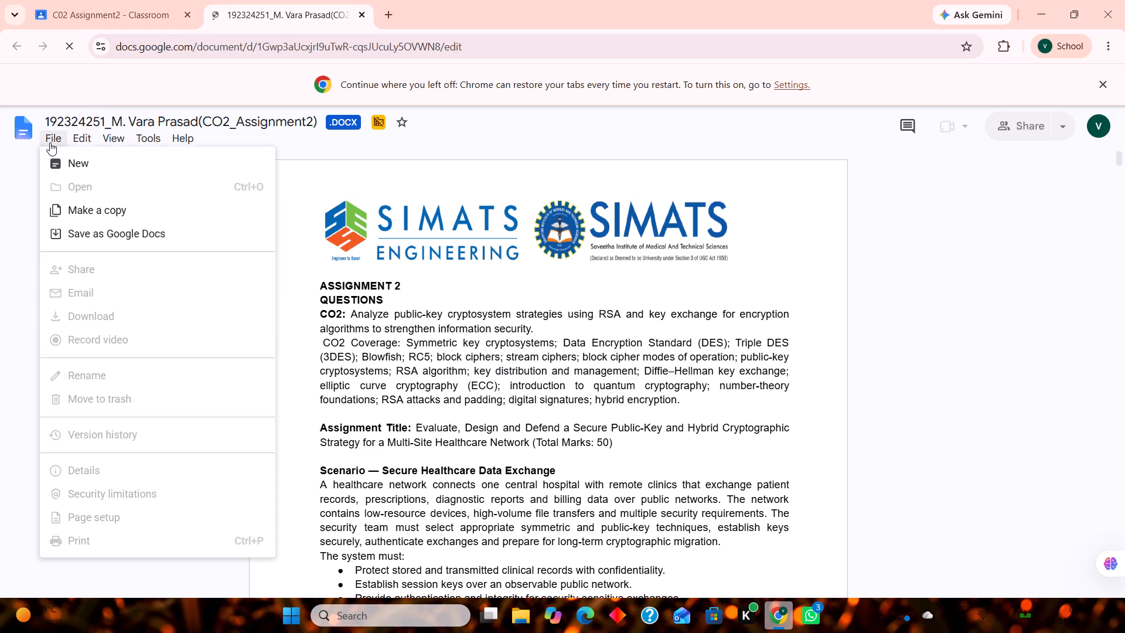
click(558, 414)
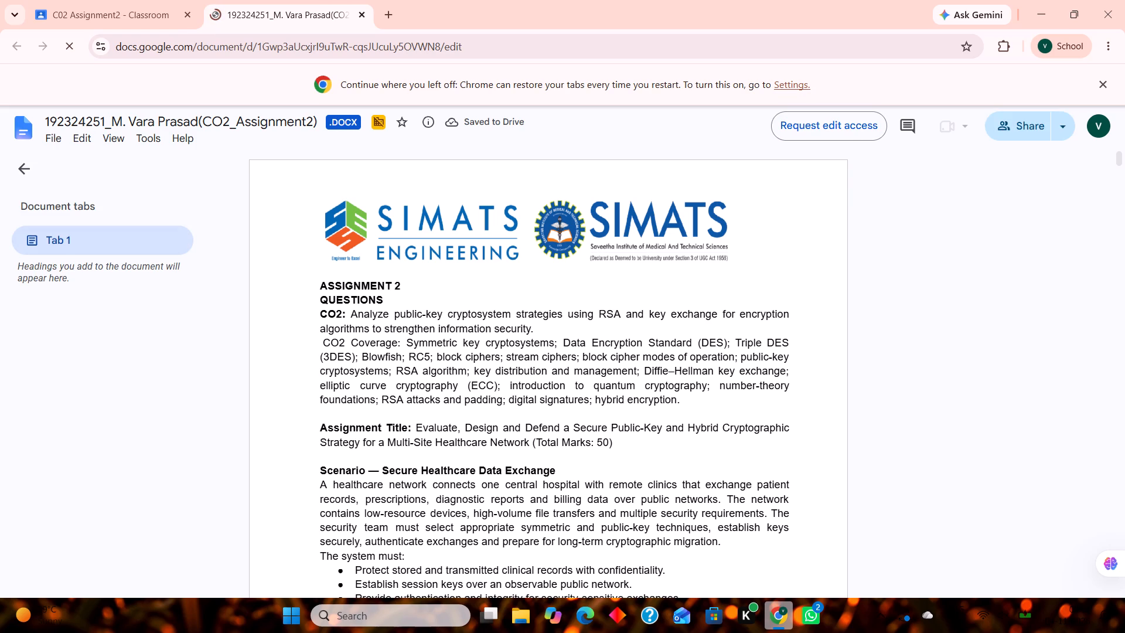
Download the opened CO2_Assignment2 document to the computer.
click(50, 141)
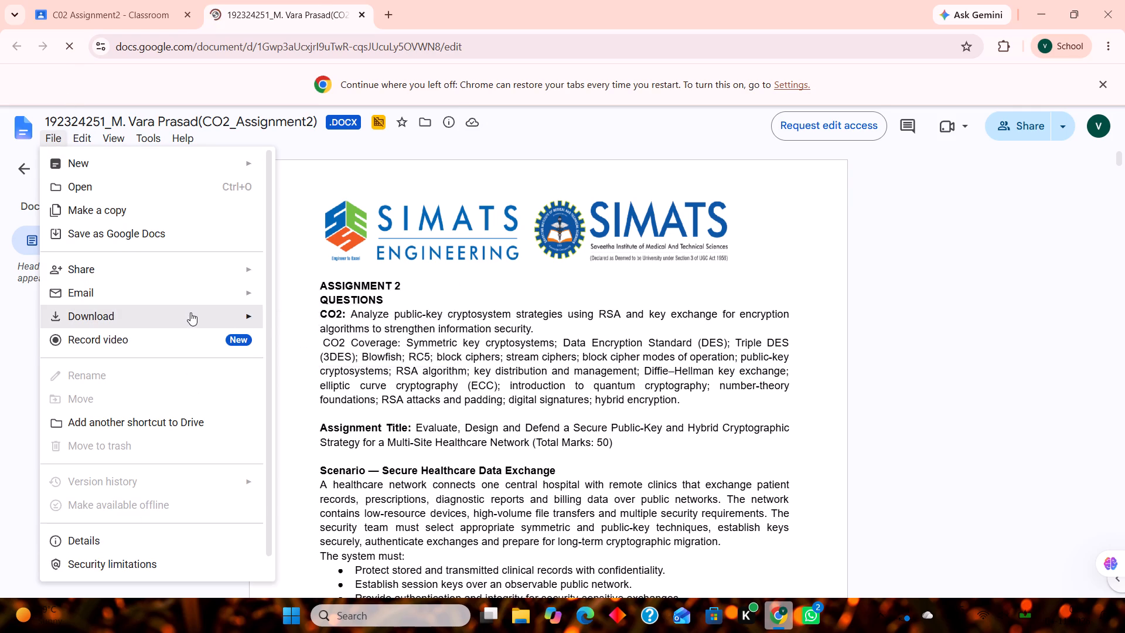
click(281, 321)
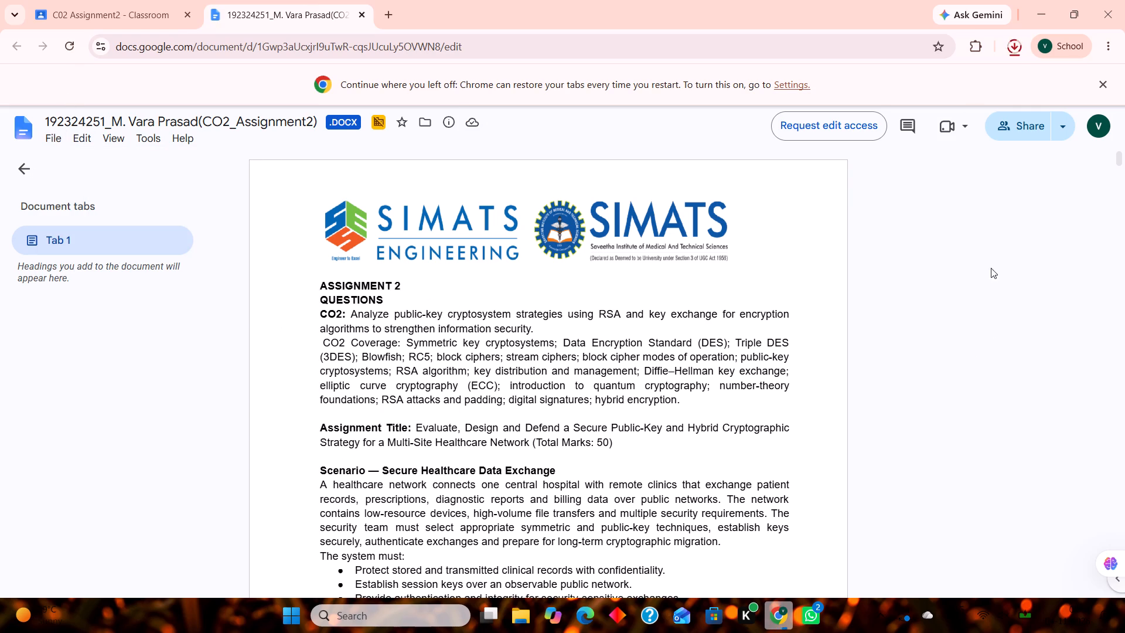
Bring up the browser's recent downloads for the assignment file, closing the QuestionAI guide and Enable Copy Paste pages.
click(1023, 57)
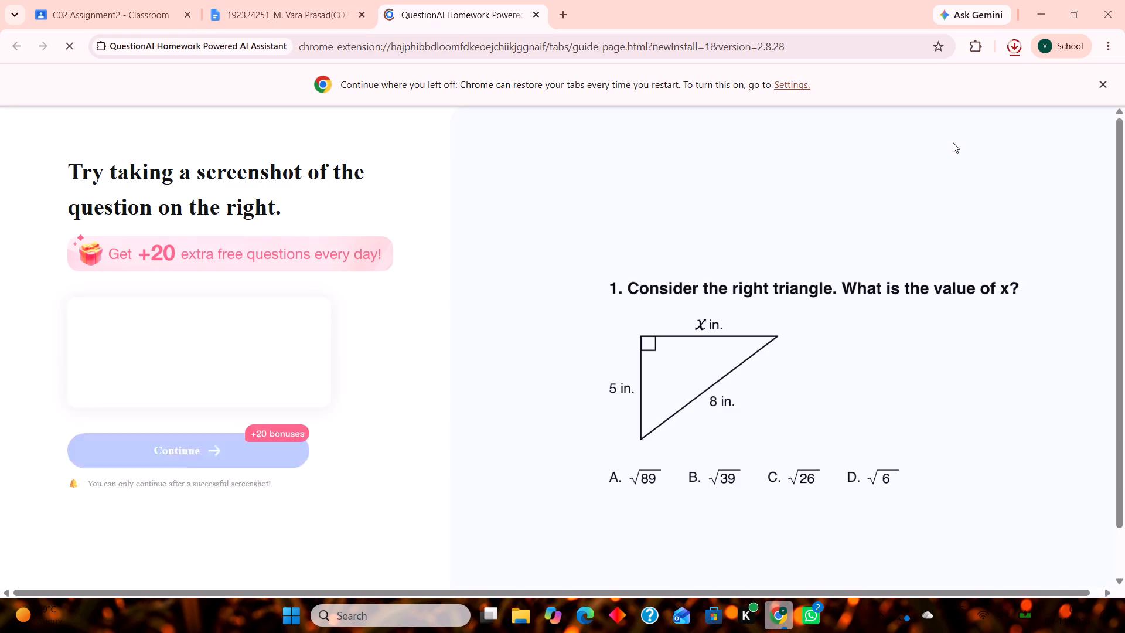
click(536, 19)
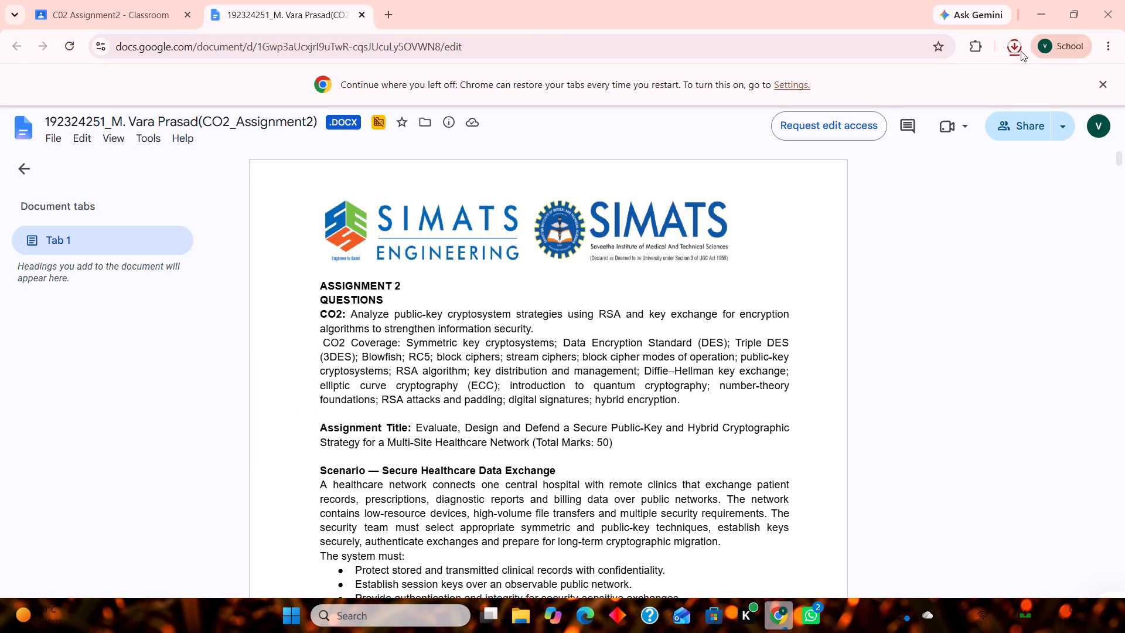
click(1006, 40)
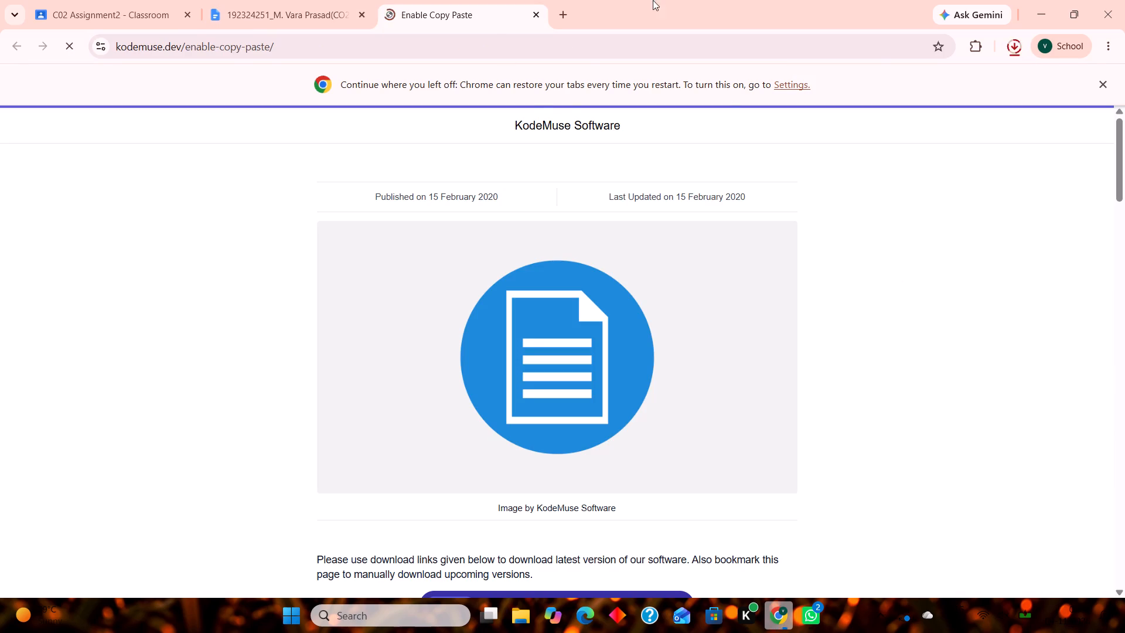
click(538, 17)
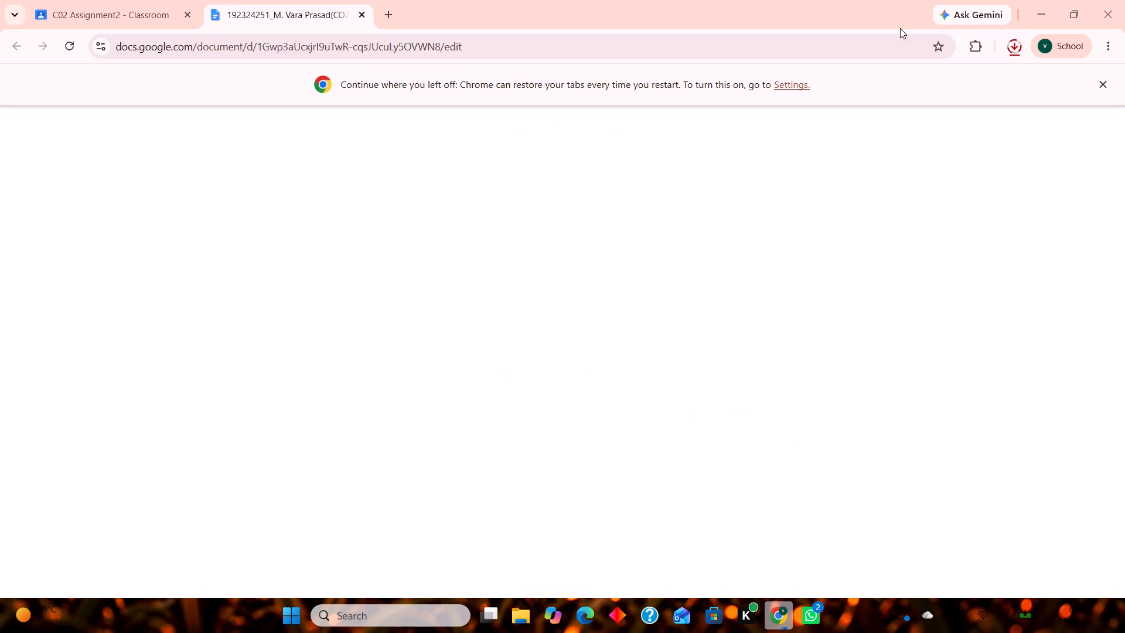
click(1018, 57)
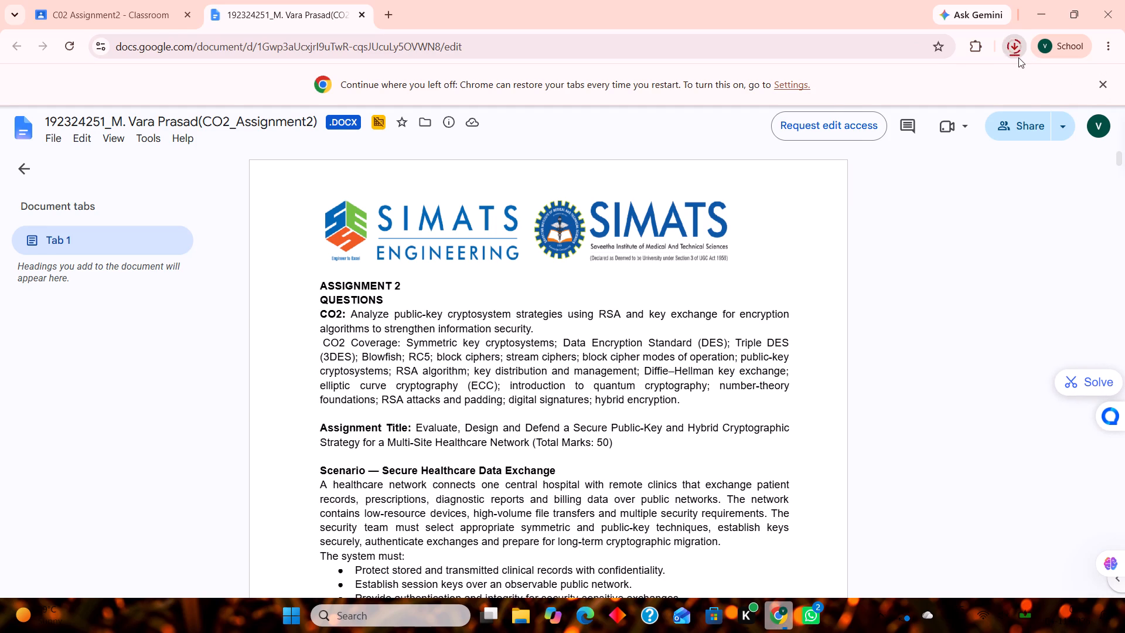
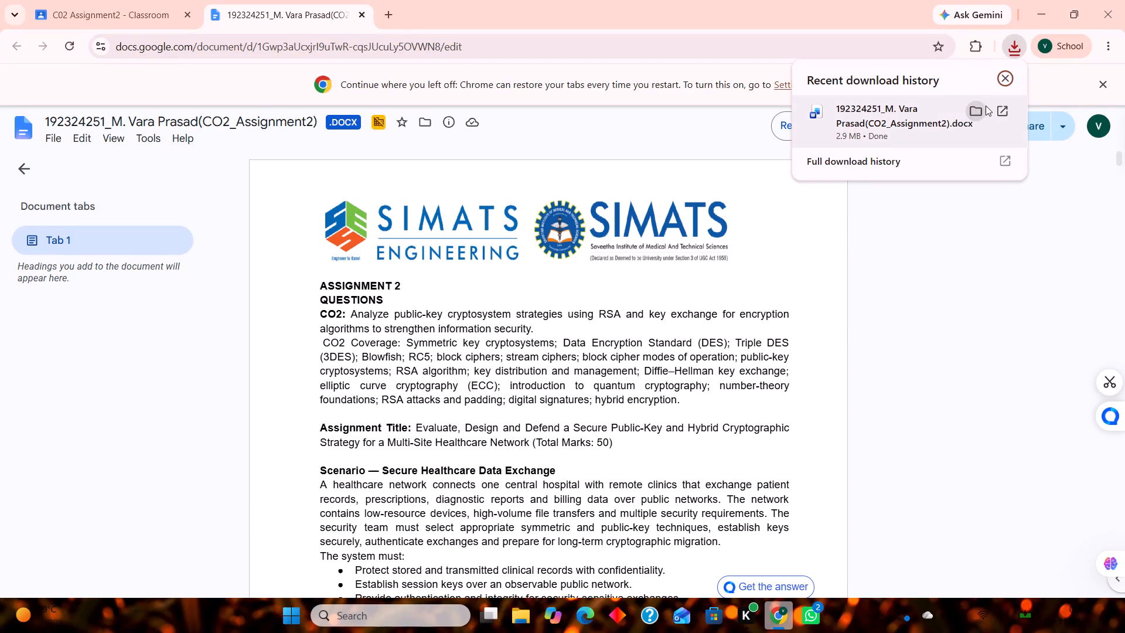
Show the downloaded CO2_Assignment2 Word document in its folder in File Explorer.
click(982, 109)
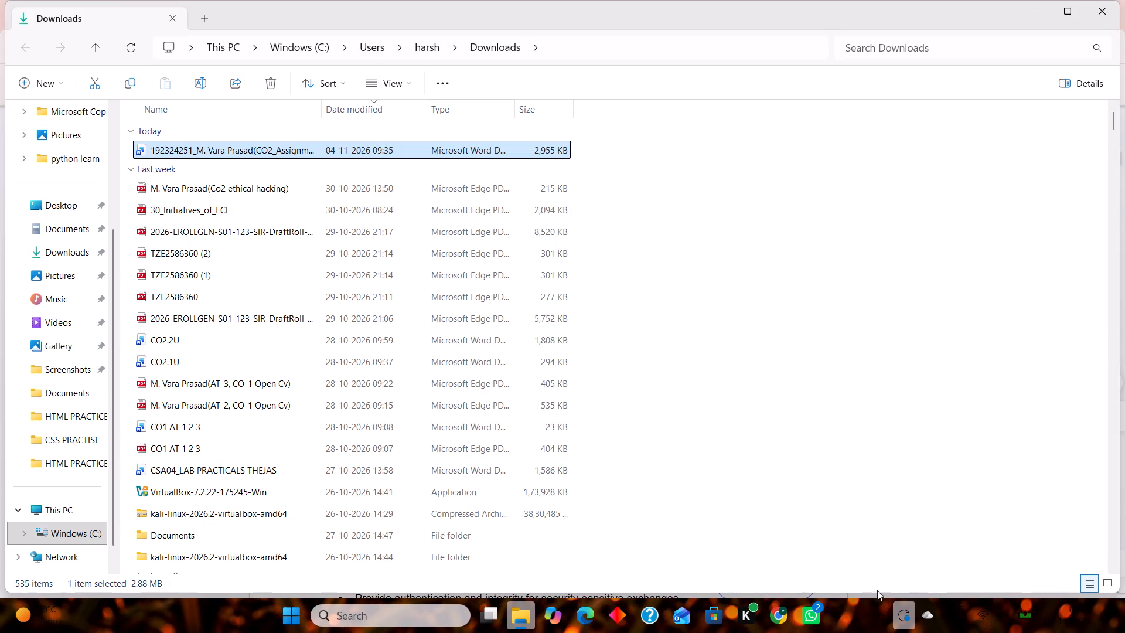
Switch back to Chrome, return to the C02 Assignment2 page in Classroom and open the attached CO2_Evaluation_Format.docx.
click(774, 618)
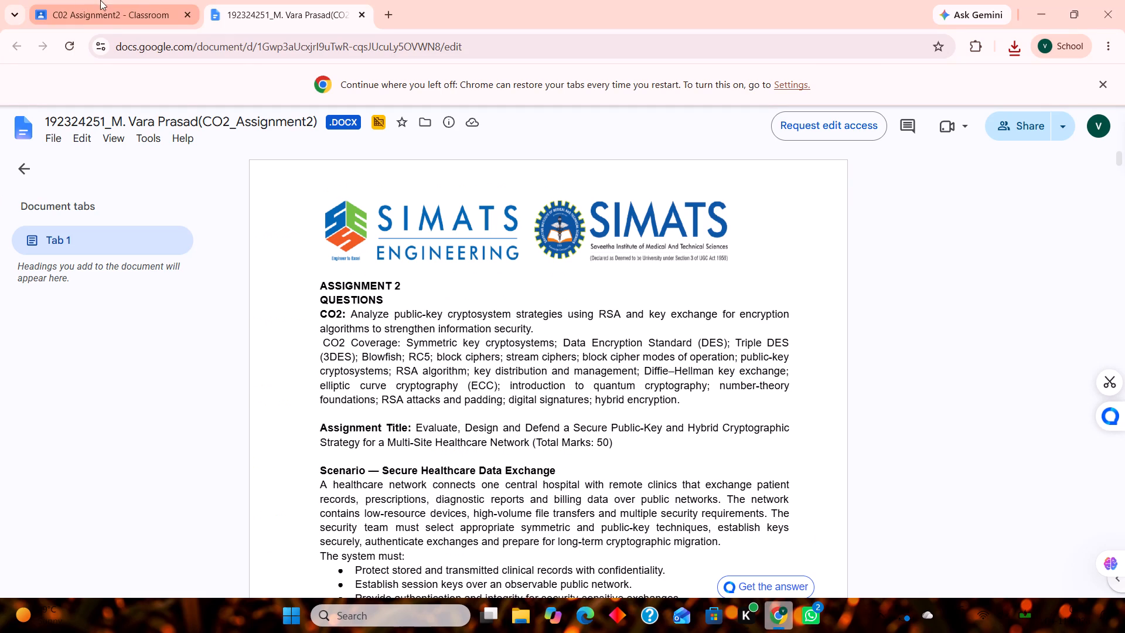
click(155, 4)
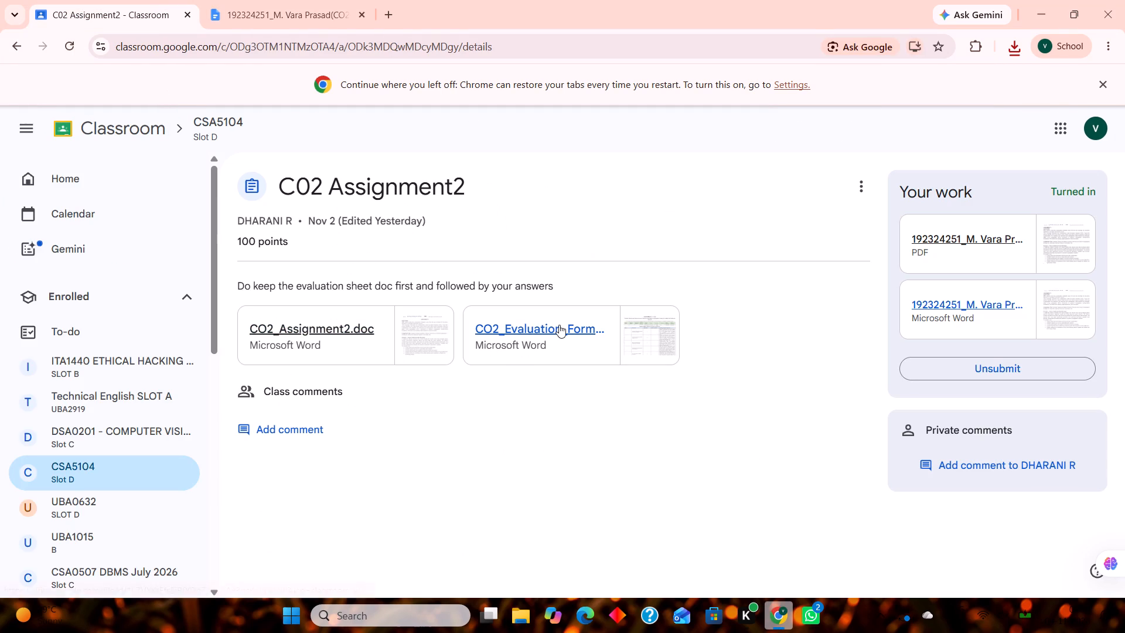
click(559, 325)
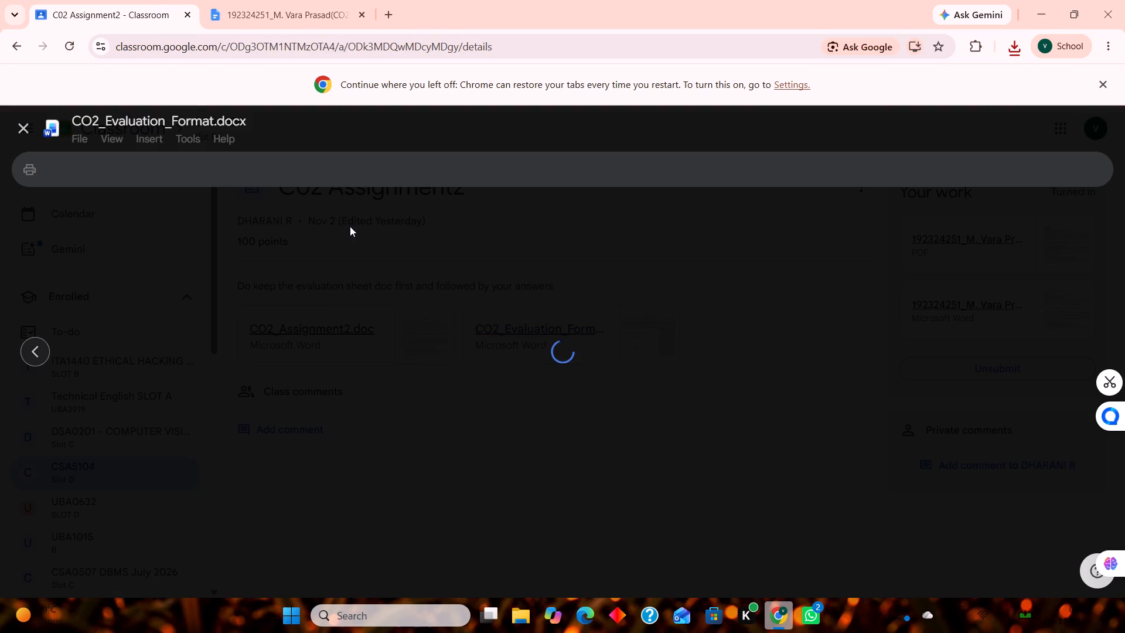
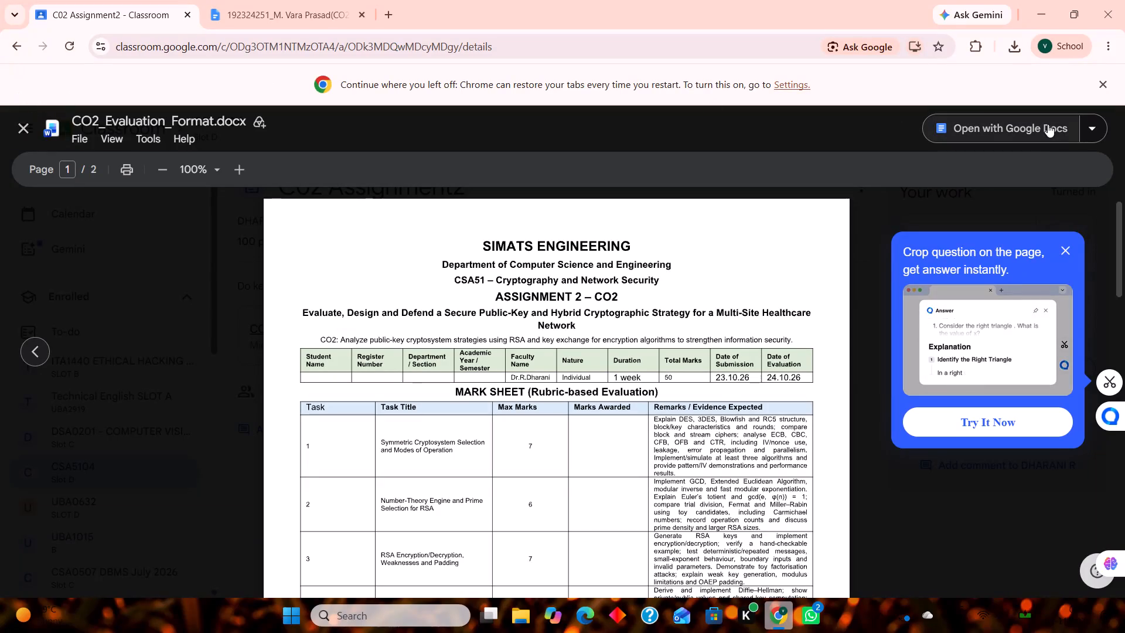
Open the previewed CO2_Evaluation_Format.docx in Google Docs.
click(1048, 124)
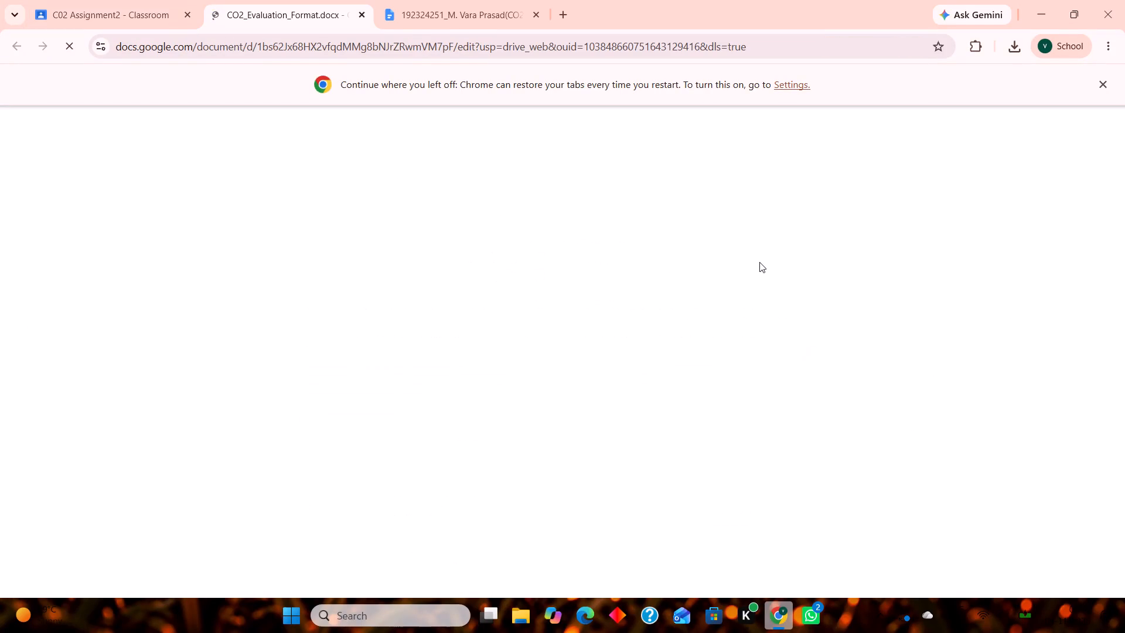
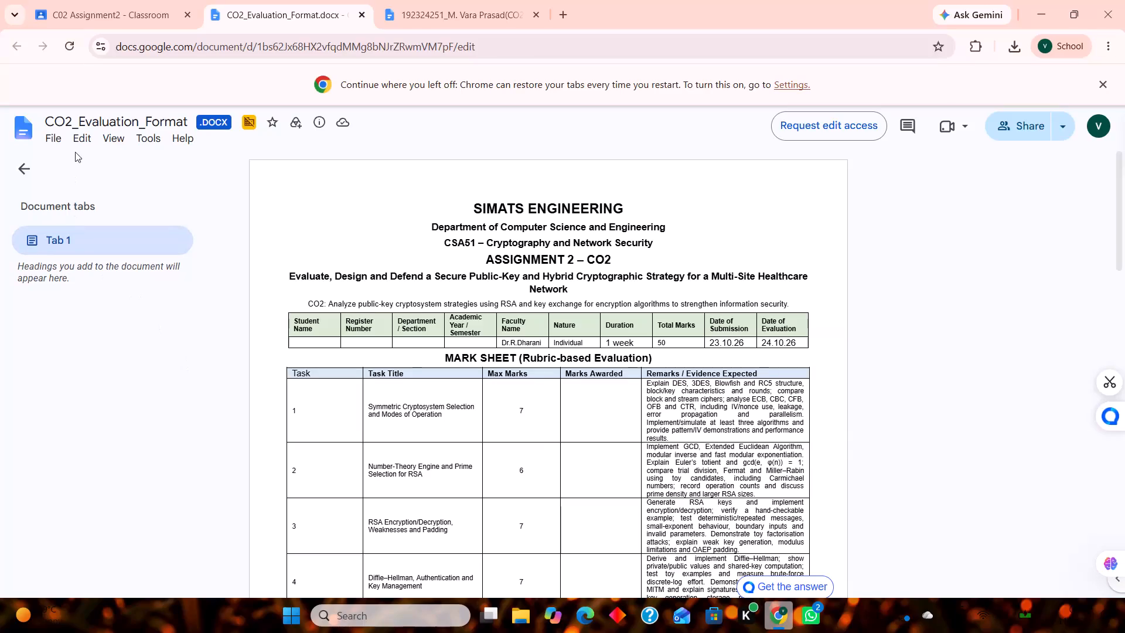
Download the CO2_Evaluation_Format document as a Microsoft Word (.docx) file.
click(58, 142)
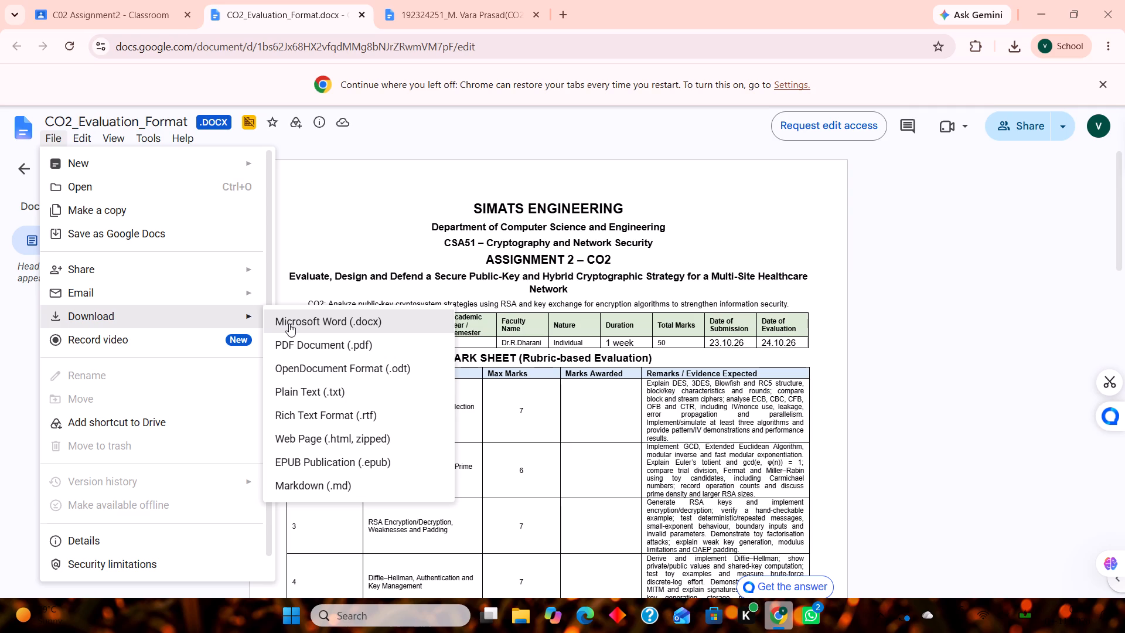
click(289, 324)
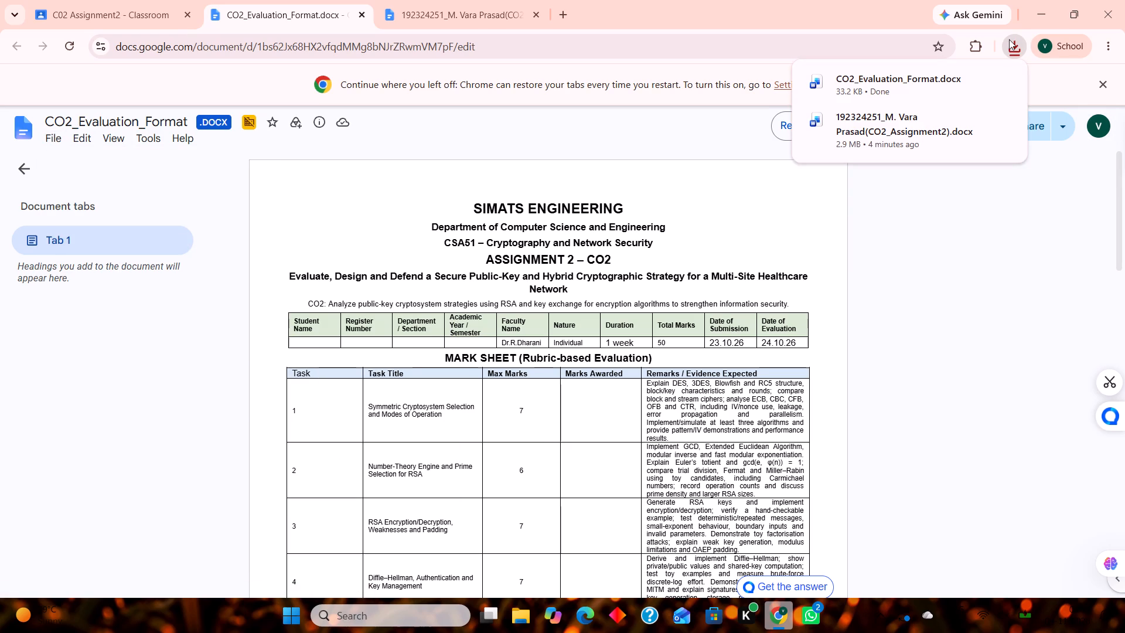
Open the downloaded CO2_Evaluation_Format file in Word and enable editing.
click(971, 87)
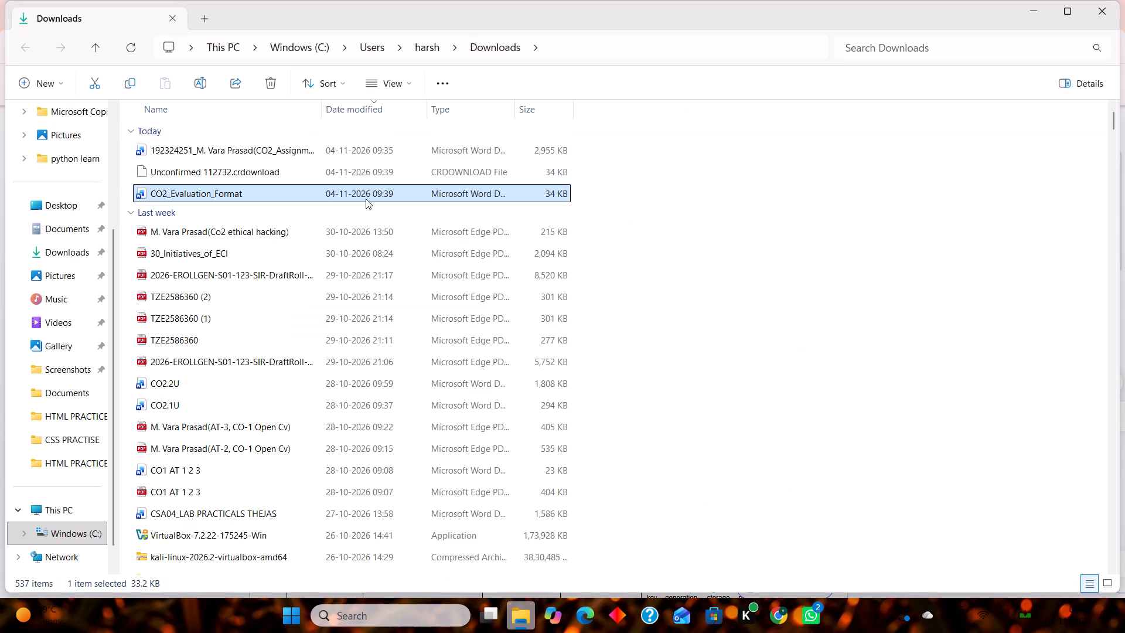
double_click(268, 195)
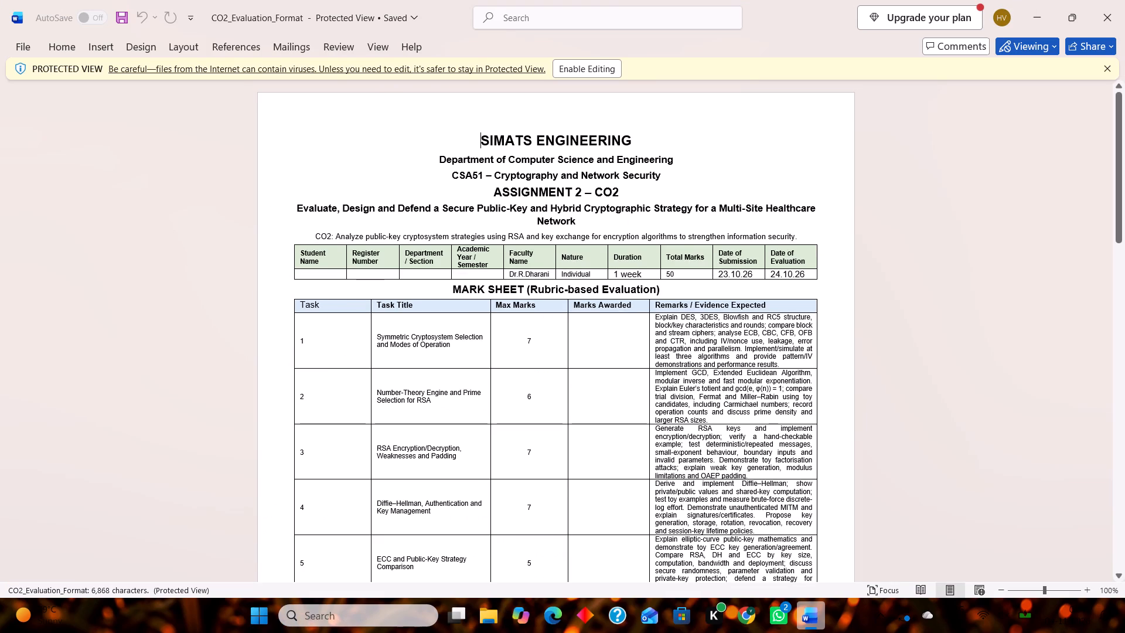
click(599, 68)
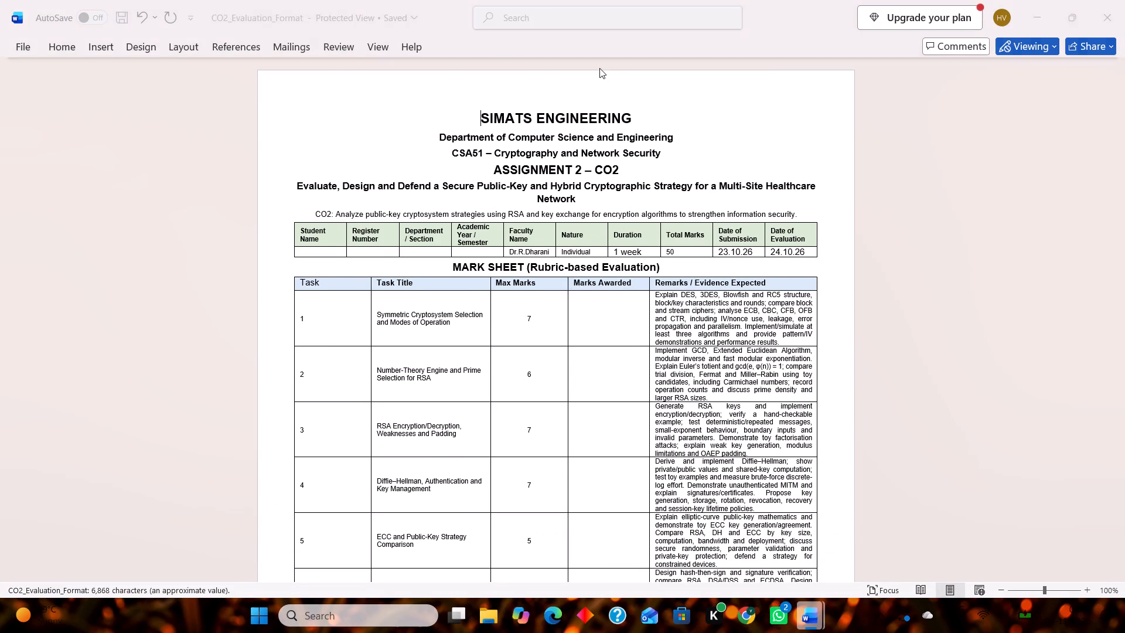
Copy the entire content of the CO2_Evaluation_Format document.
scroll(666, 234, down, 5)
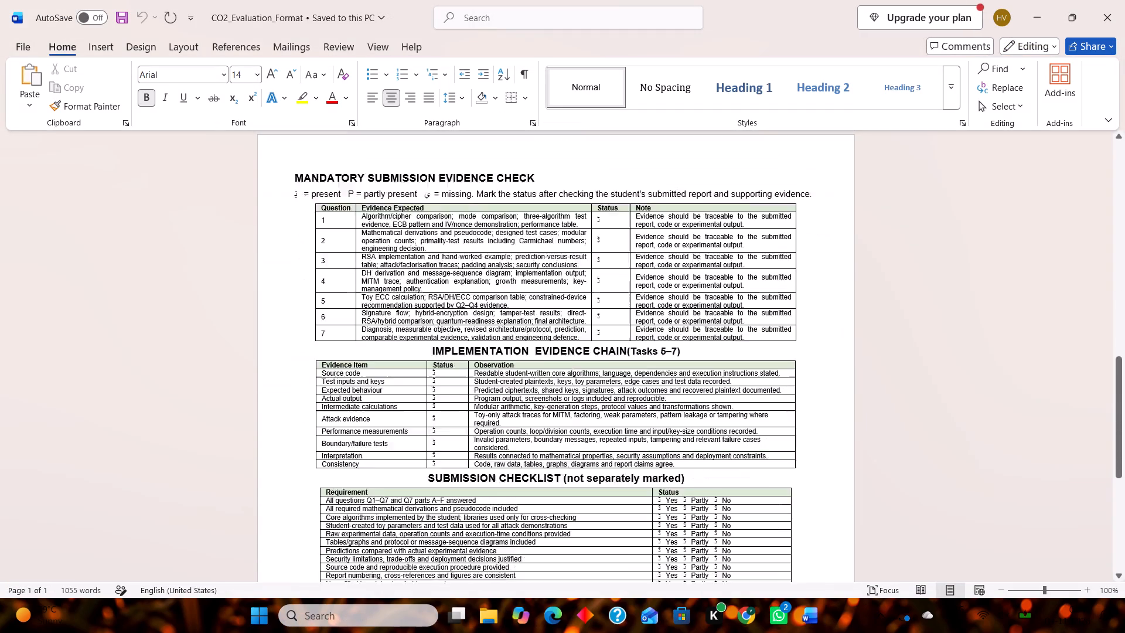
scroll(666, 234, down, 3)
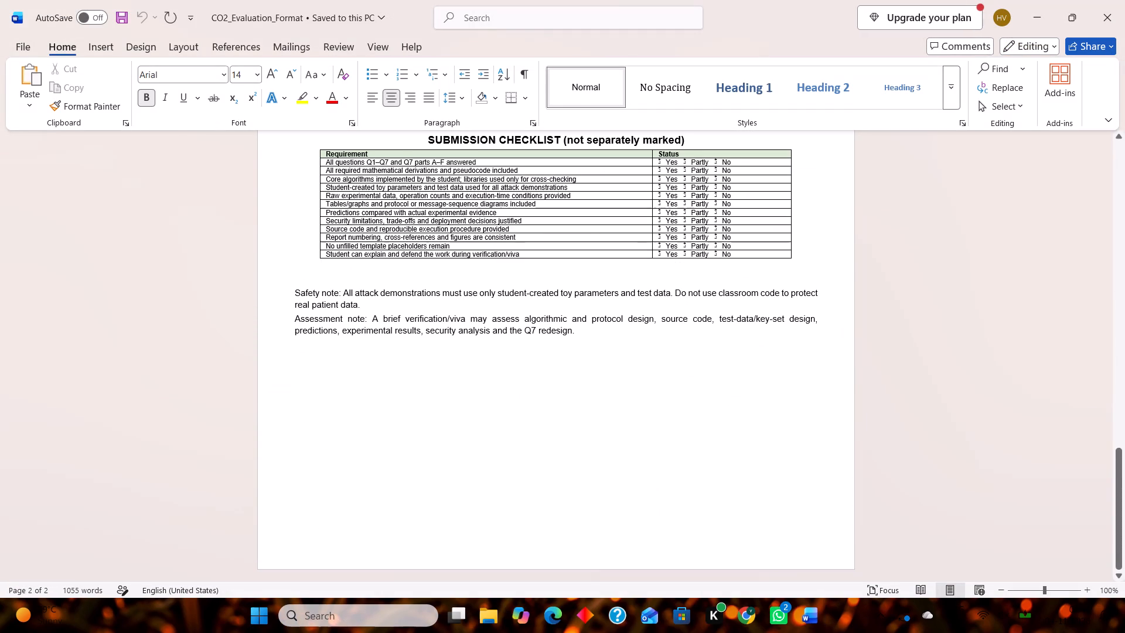
click(588, 335)
key(ctrl+a)
key(ctrl+c)
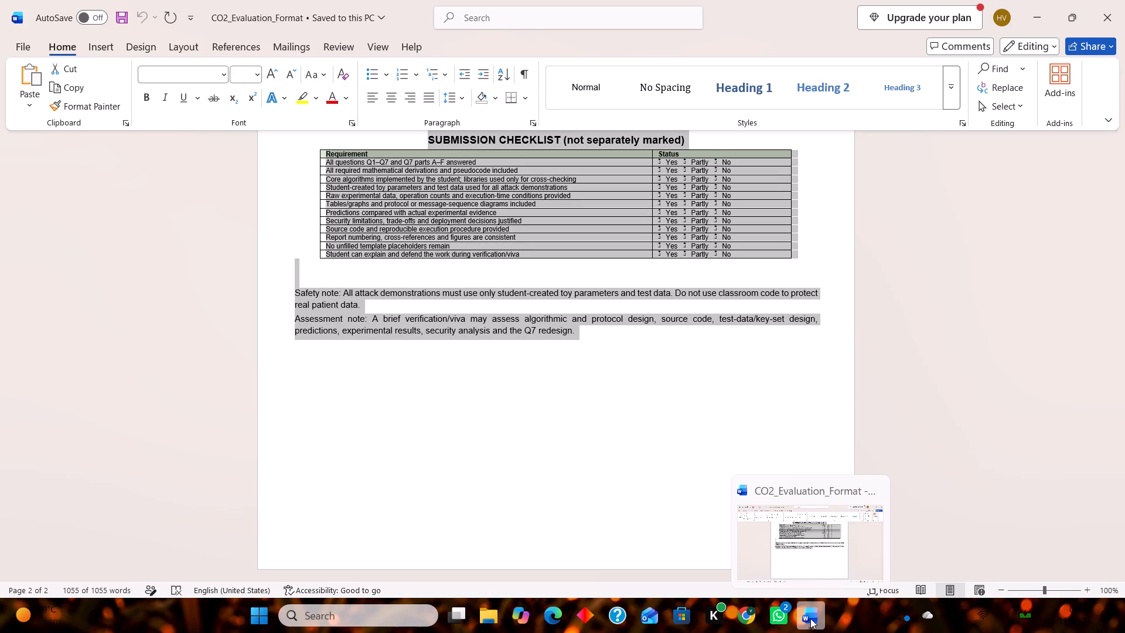
Open the downloaded CO2_Assignment2 submission for editing from Downloads and paste the evaluation format at its very beginning.
click(481, 607)
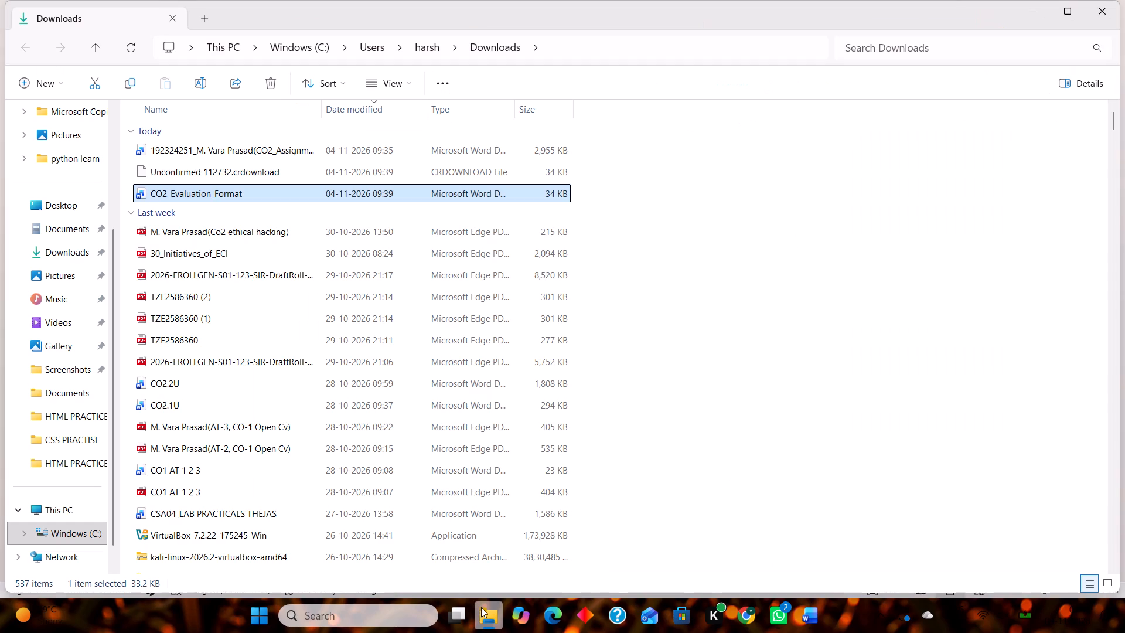
double_click(241, 150)
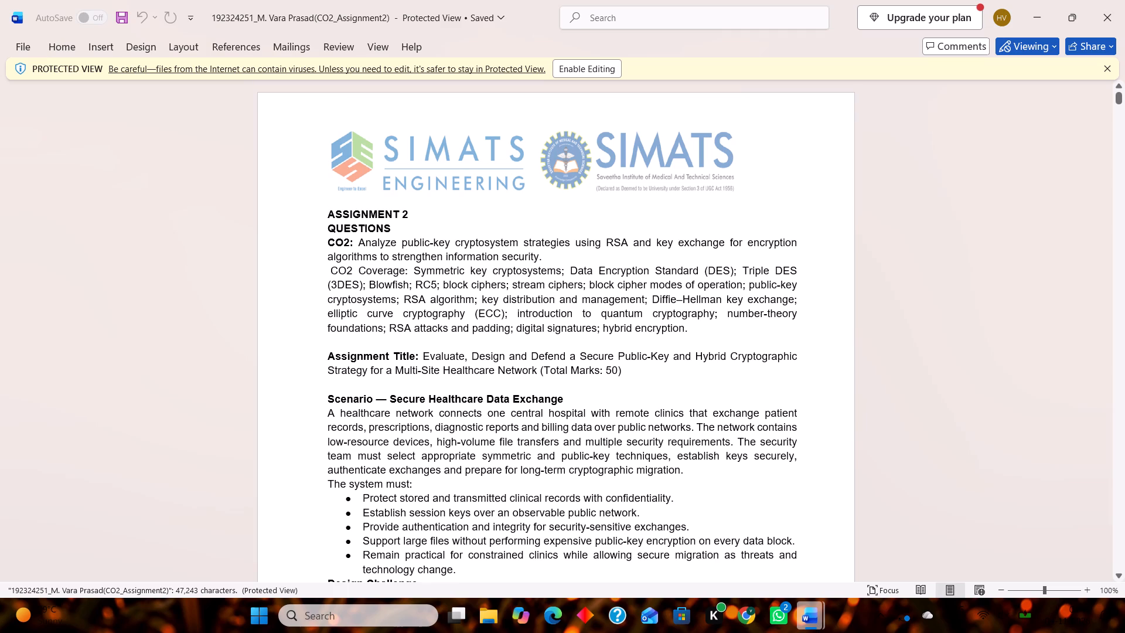
click(608, 65)
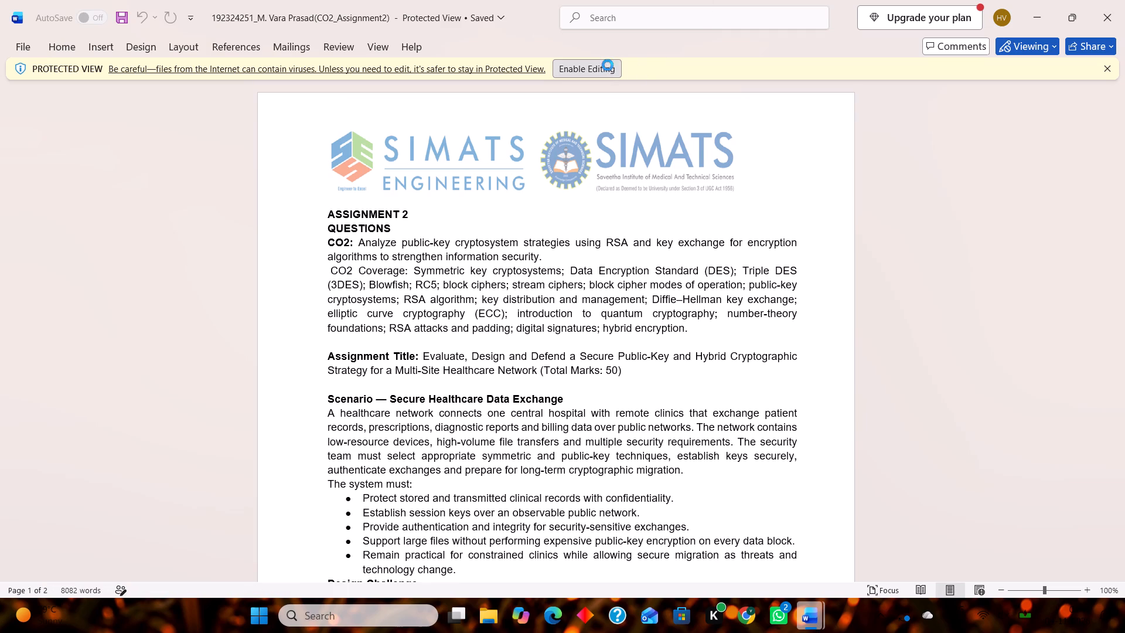
key(ctrl+v)
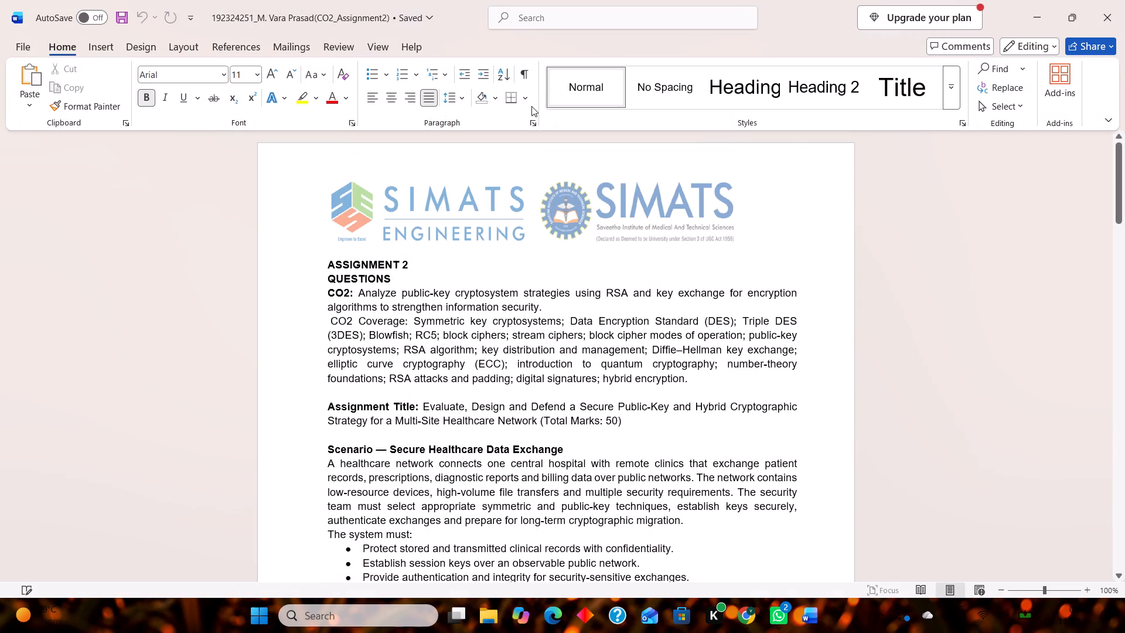
Delete the "ASSIGNMENT 2" and "QUESTIONS" heading lines that follow the pasted evaluation sheet.
scroll(544, 411, down, 2)
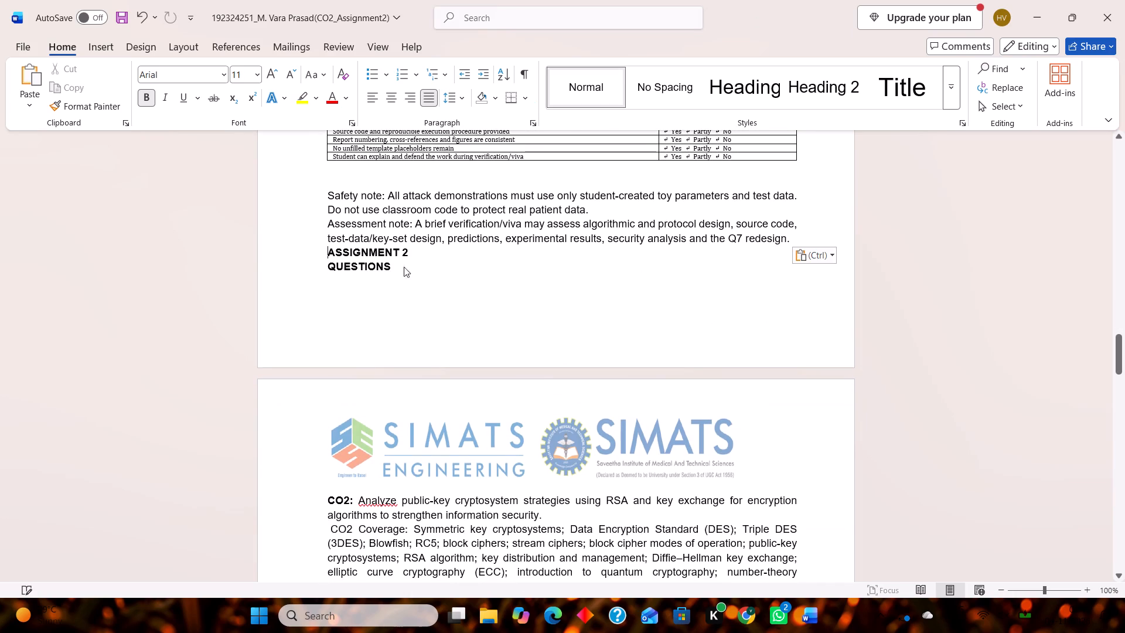
drag(404, 267, 317, 258)
key(BackSpace)
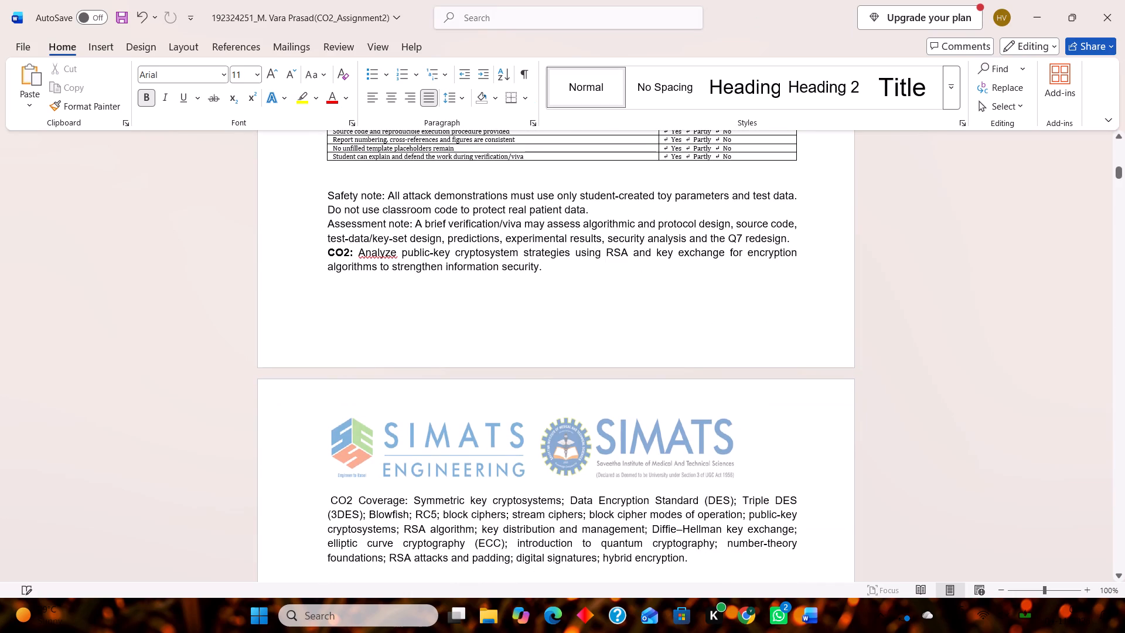
Insert four blank lines above the "Answers" heading, before the Q1 answer.
scroll(415, 356, down, 7)
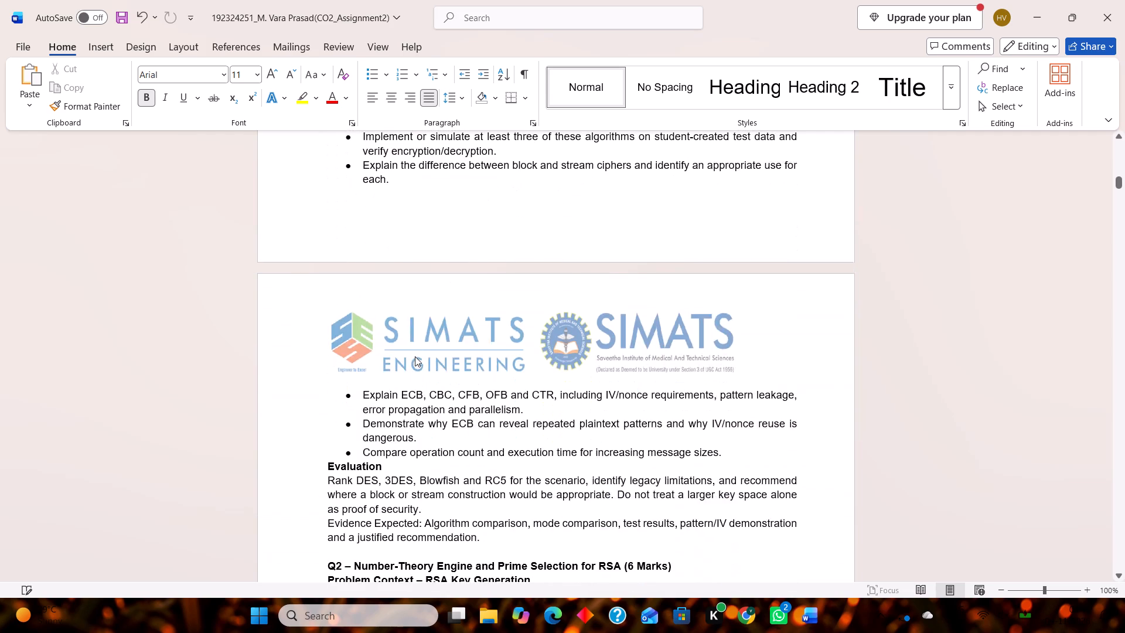
scroll(415, 356, down, 6)
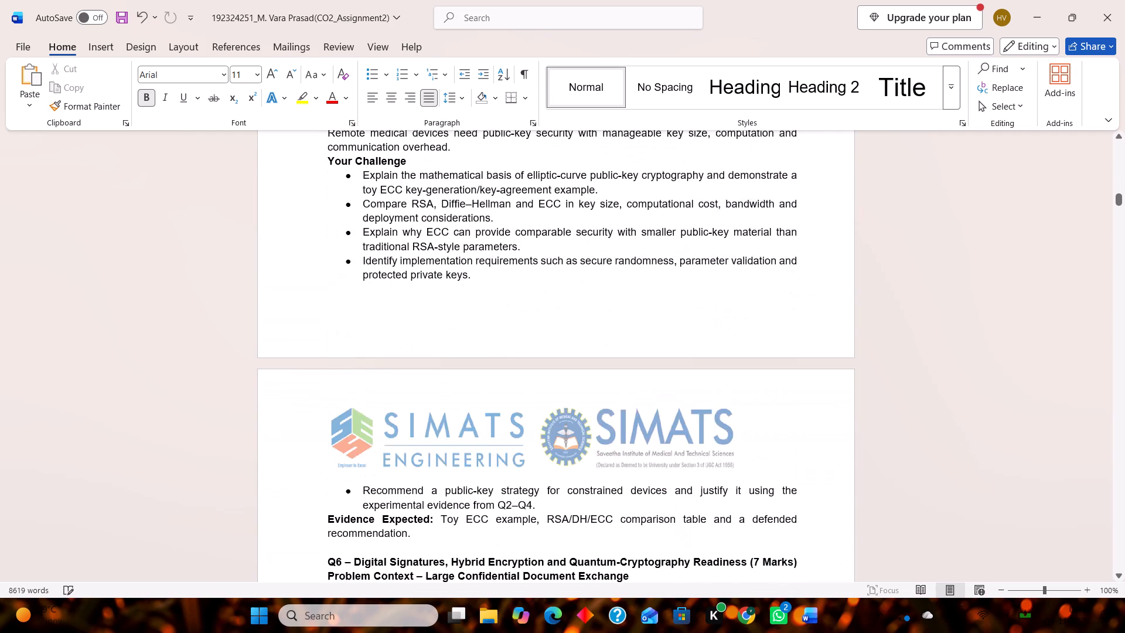
scroll(415, 356, down, 6)
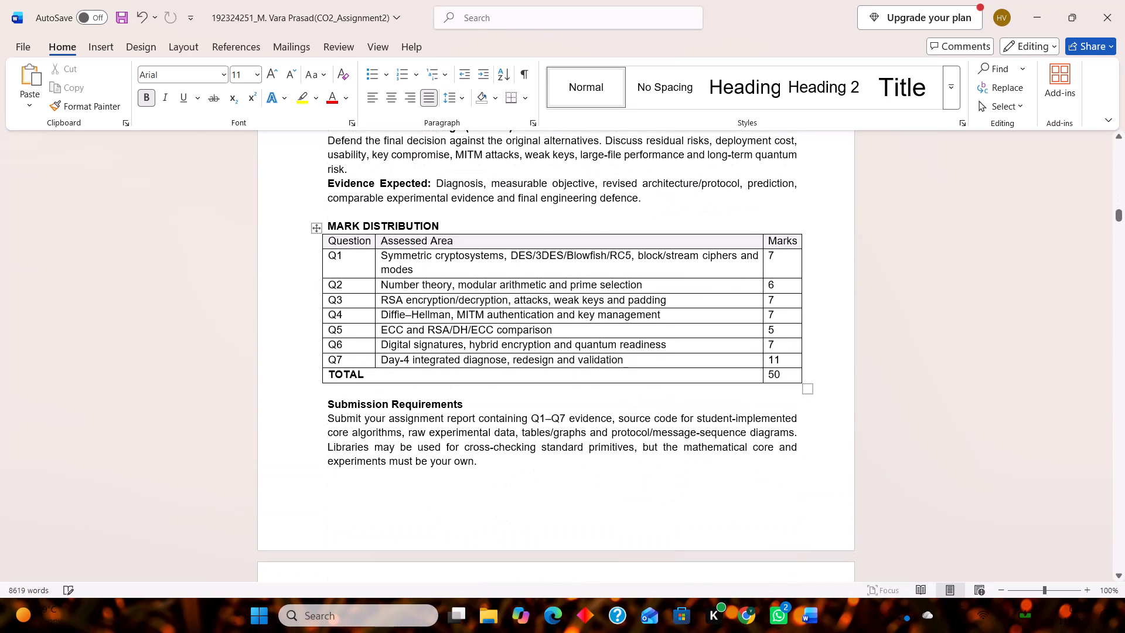
scroll(415, 356, down, 3)
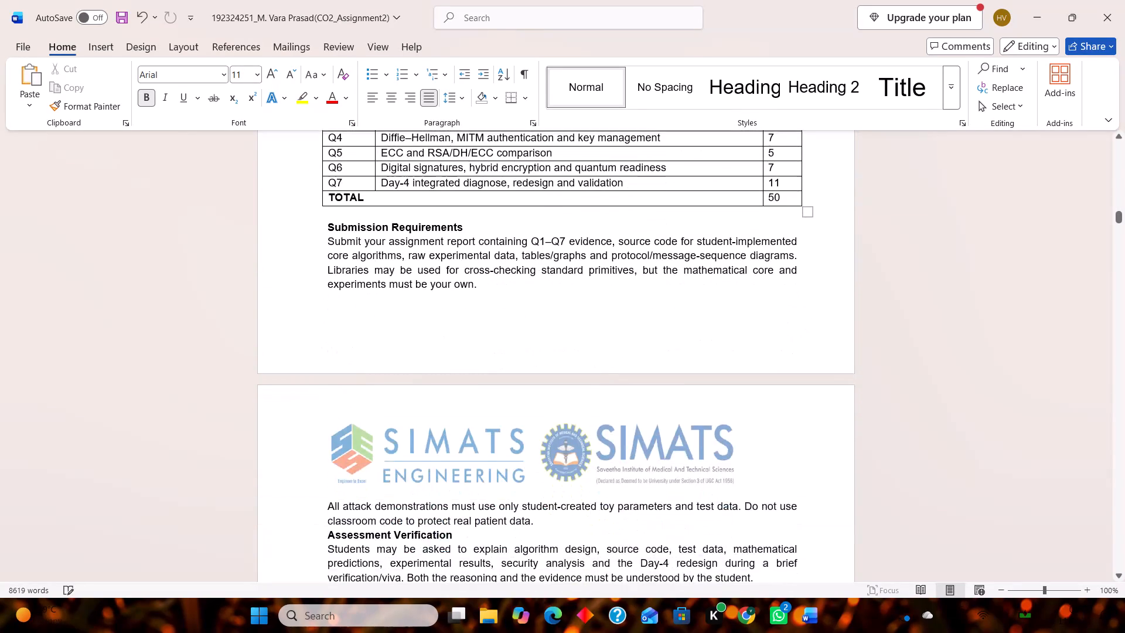
scroll(415, 356, down, 4)
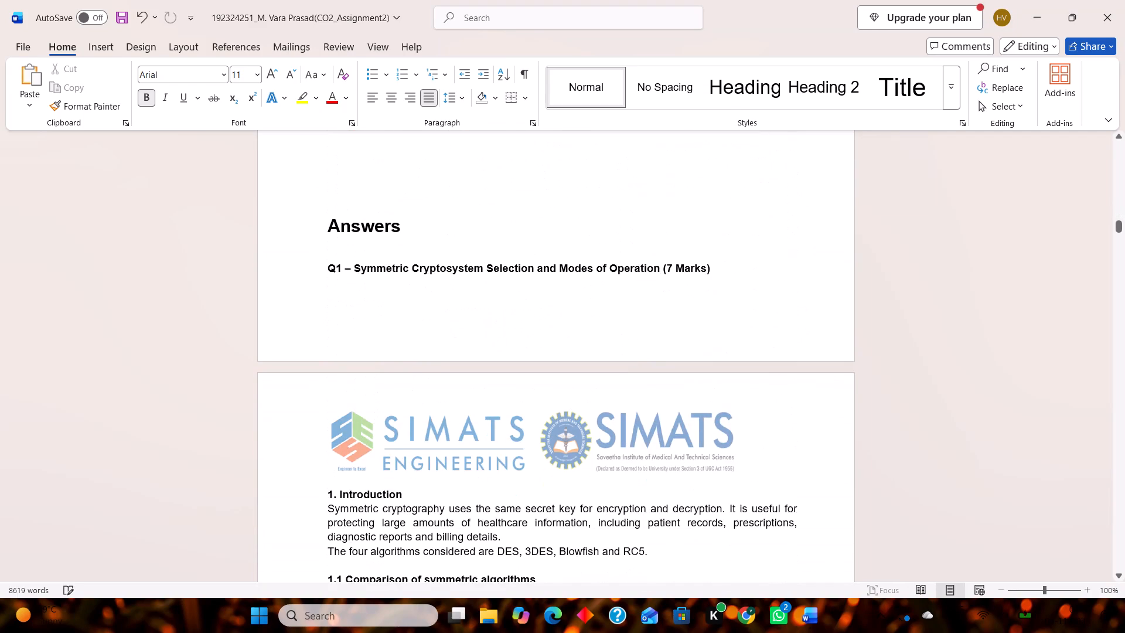
click(379, 205)
key(Return)
key(Return)
key(Return)
key(Return)
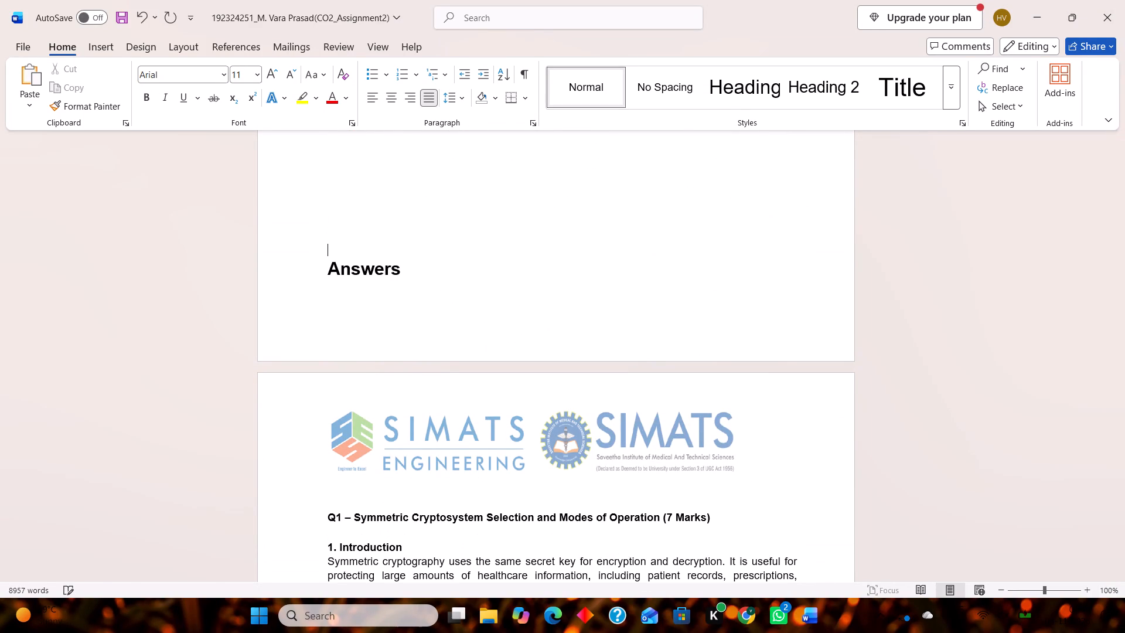
scroll(379, 205, up, 2)
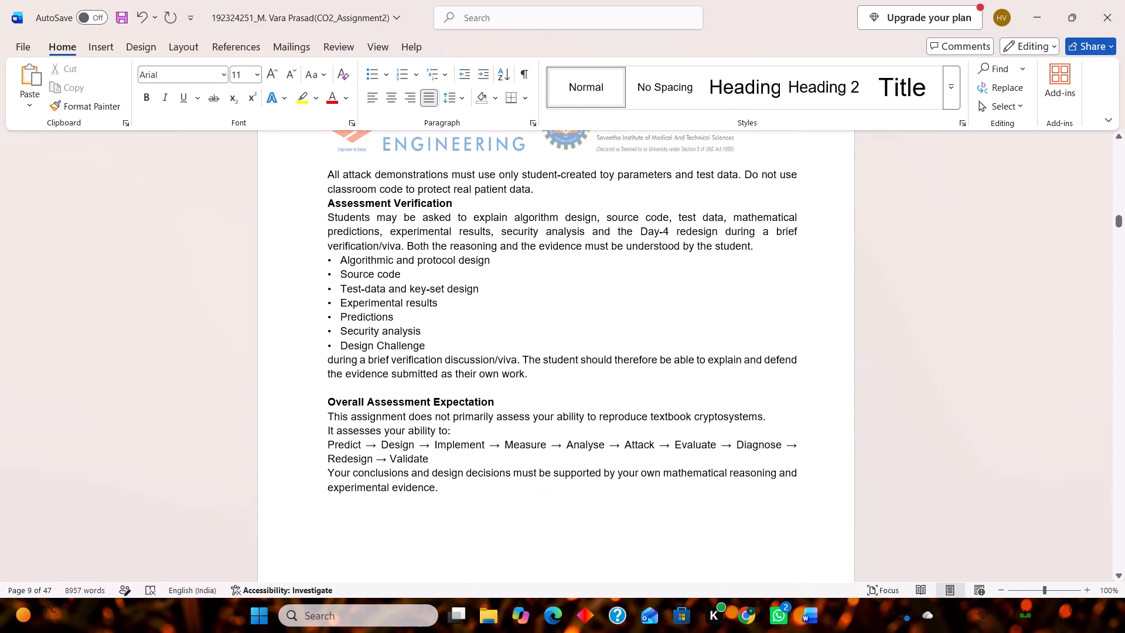
scroll(379, 205, up, 1)
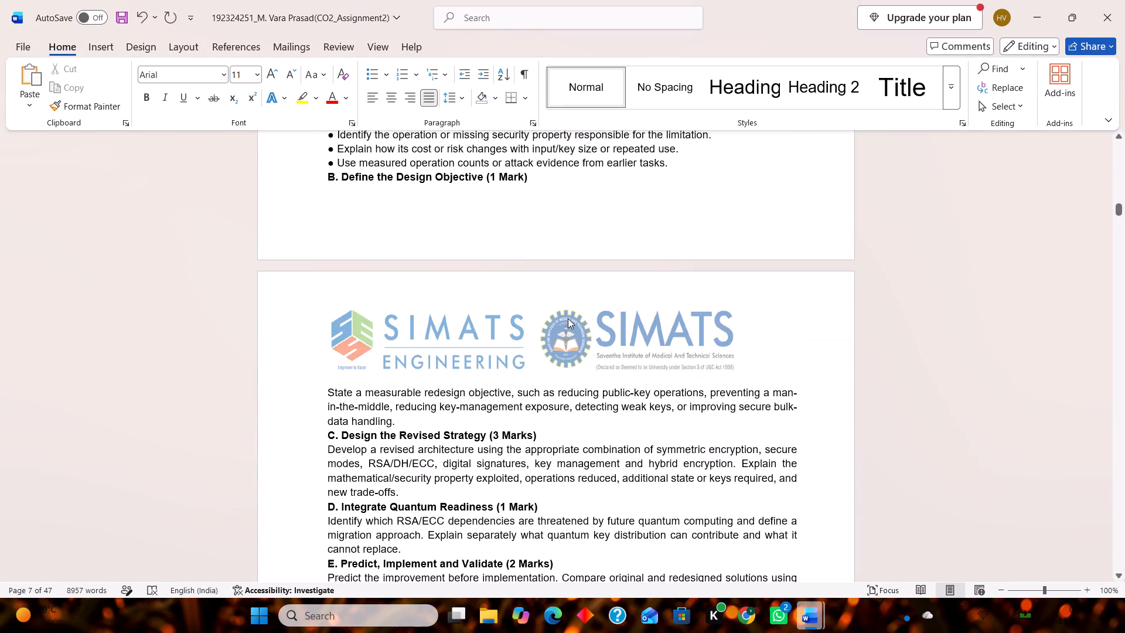
scroll(568, 318, up, 3)
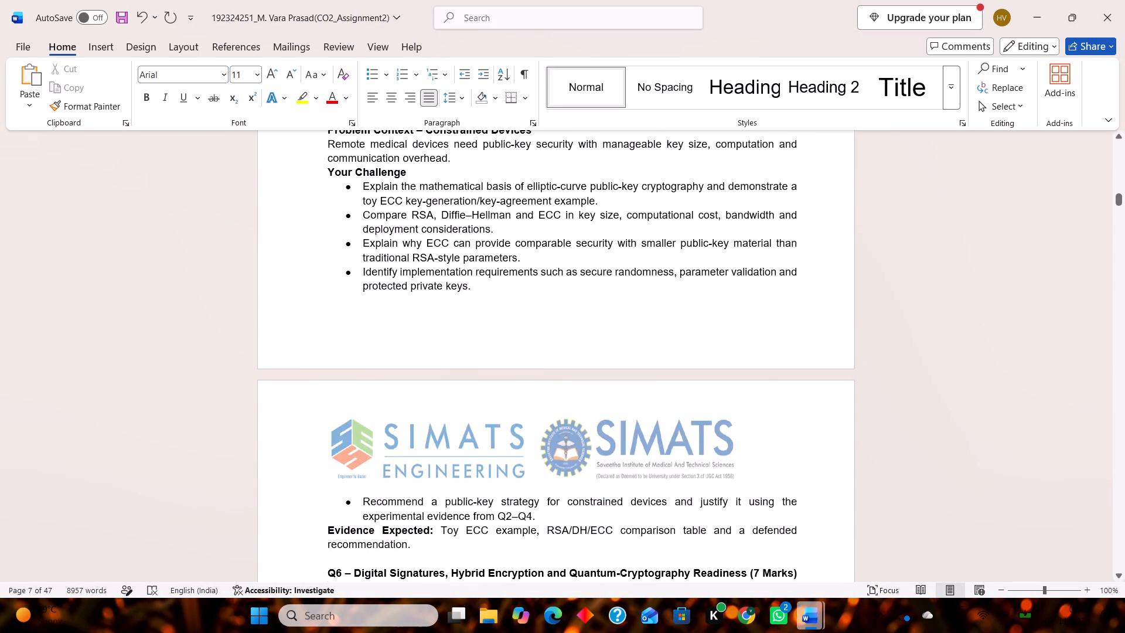
scroll(568, 318, up, 7)
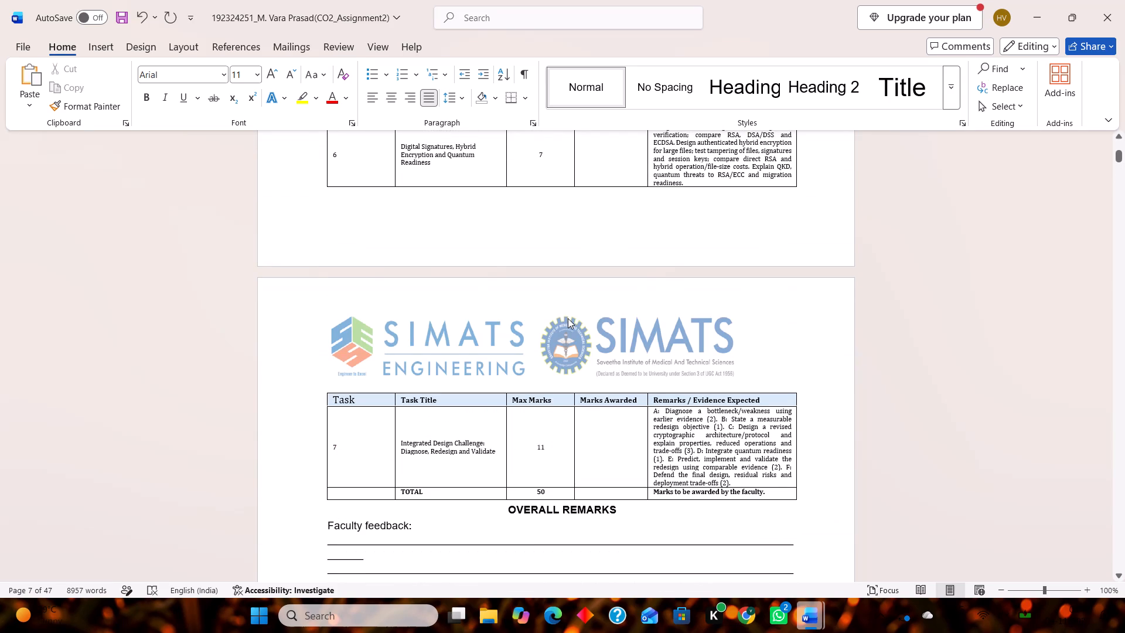
scroll(568, 318, up, 3)
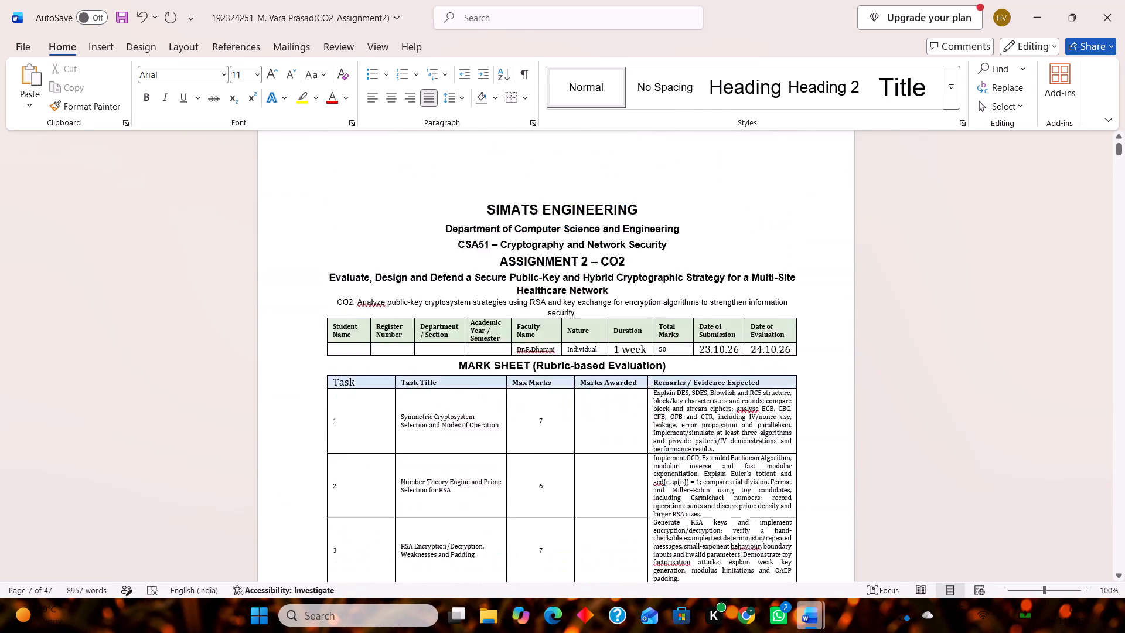
scroll(568, 318, up, 1)
scroll(568, 318, down, 1)
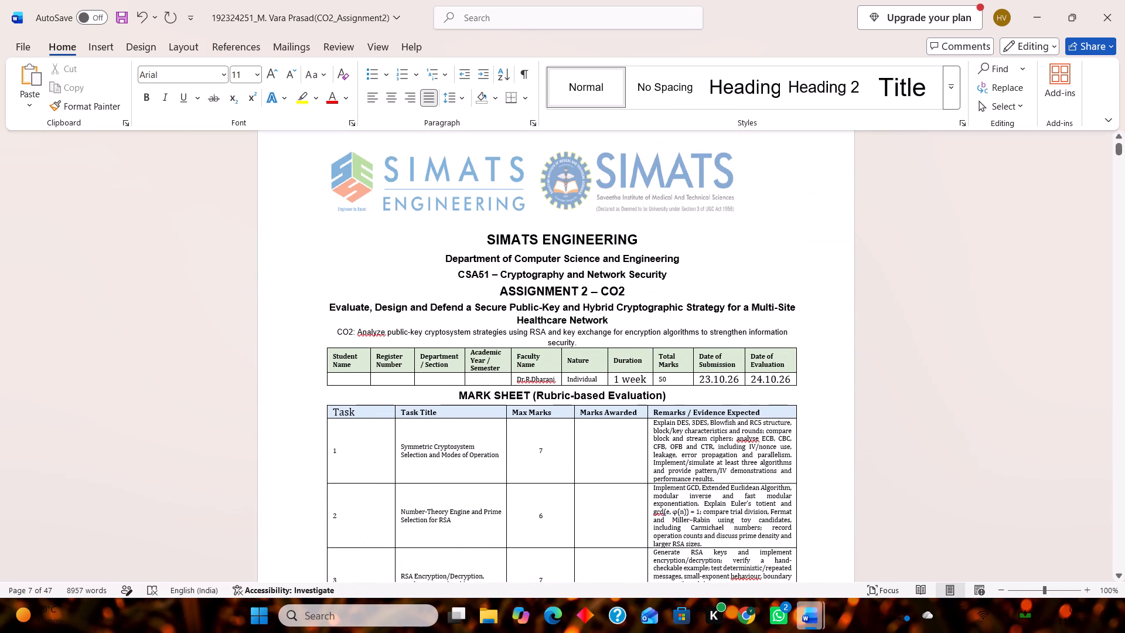
click(343, 376)
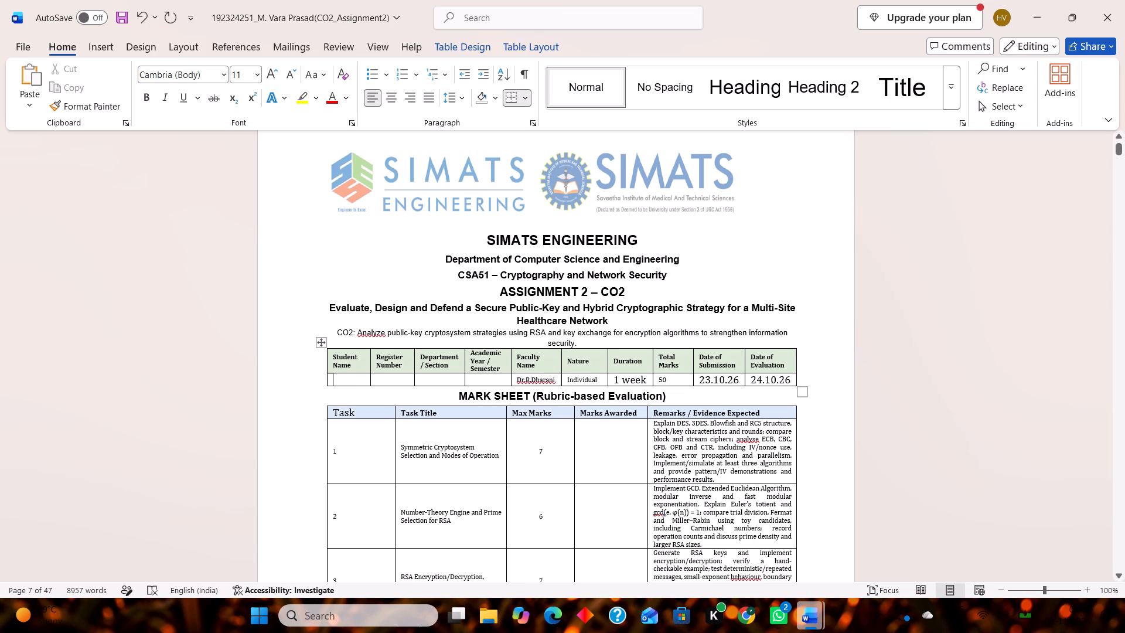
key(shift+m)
key(BackSpace)
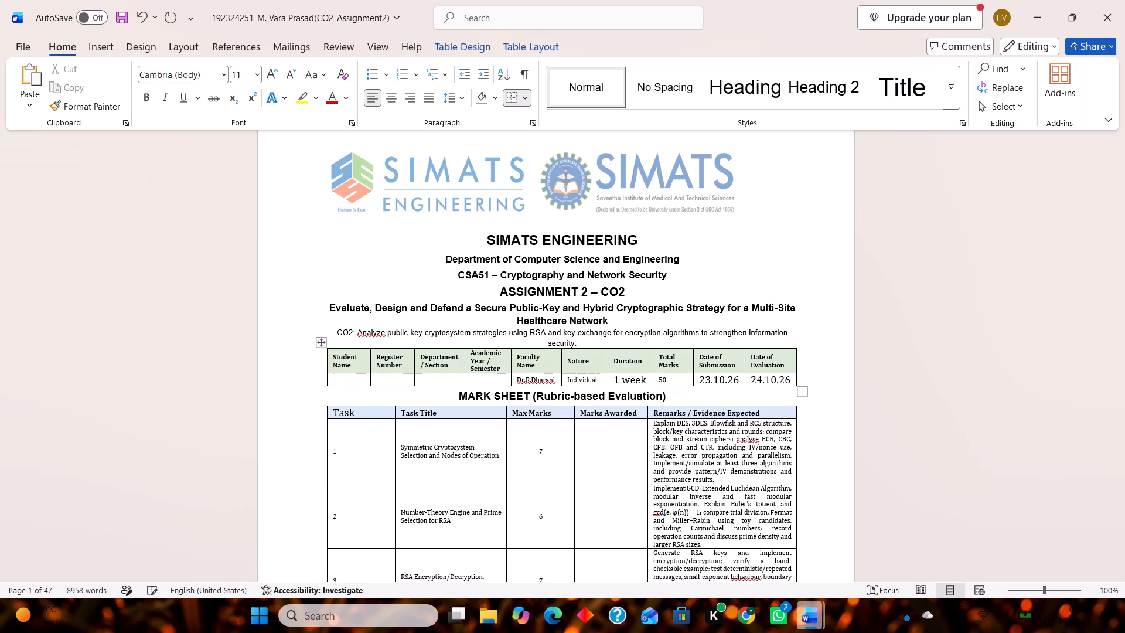
click(550, 380)
click(341, 383)
click(245, 76)
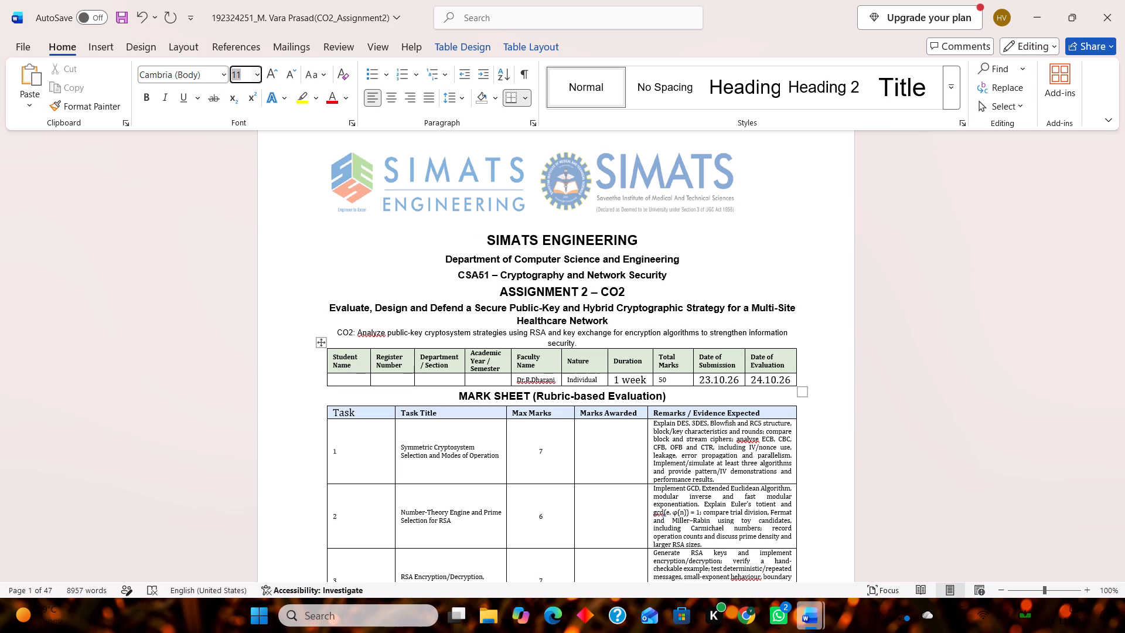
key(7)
key(Return)
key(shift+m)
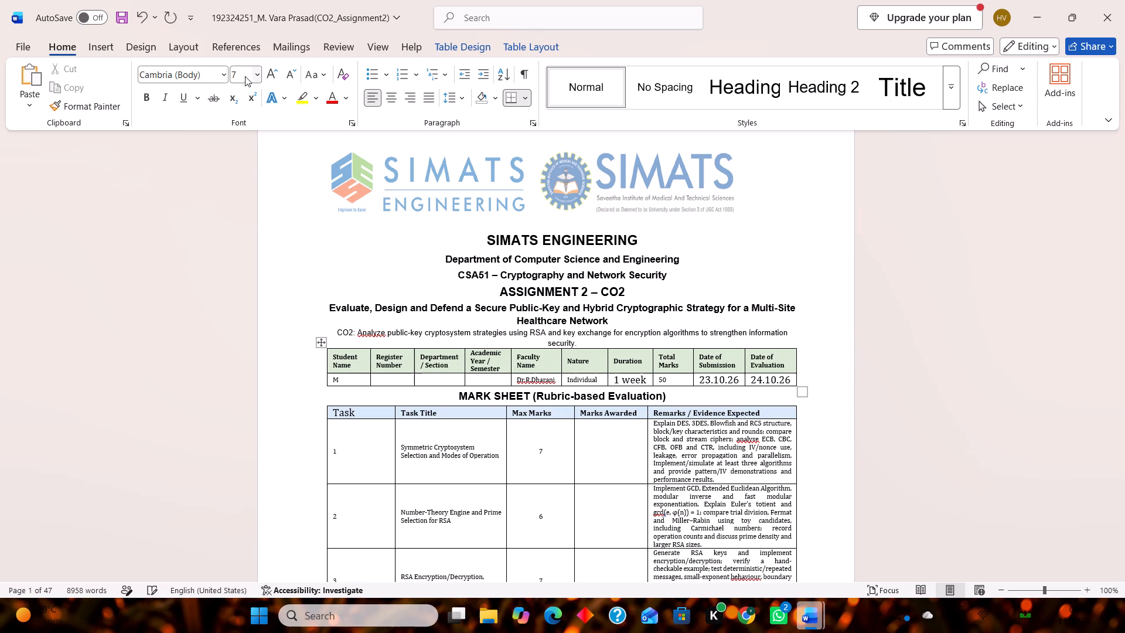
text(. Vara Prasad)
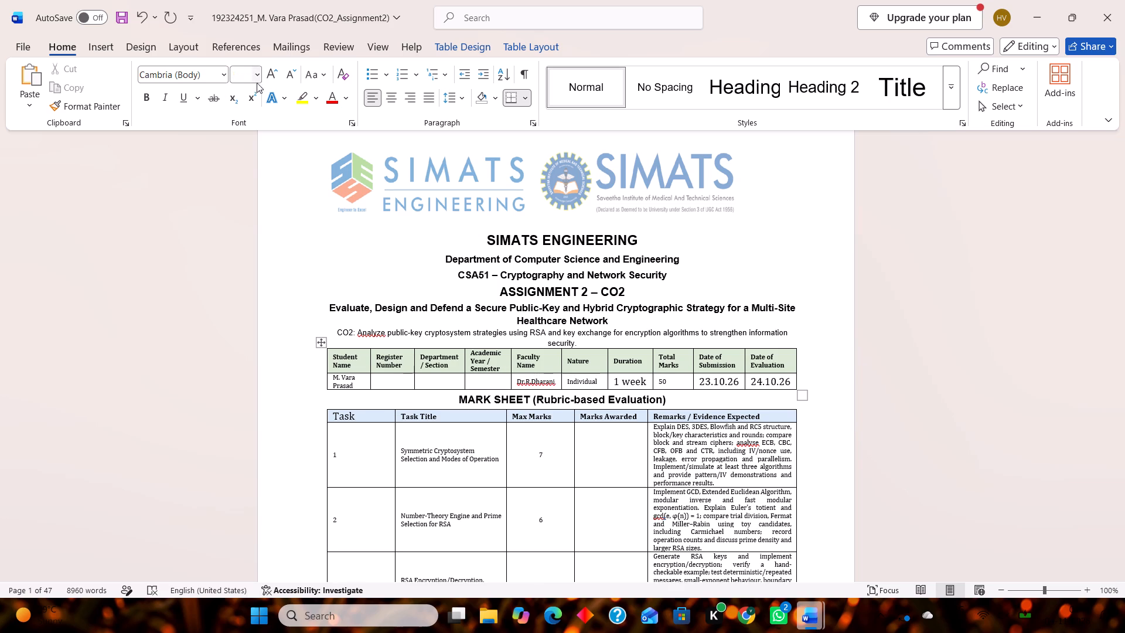
Enter the student's register number in the Register Number cell of the evaluation sheet's details table.
click(385, 377)
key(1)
key(BackSpace)
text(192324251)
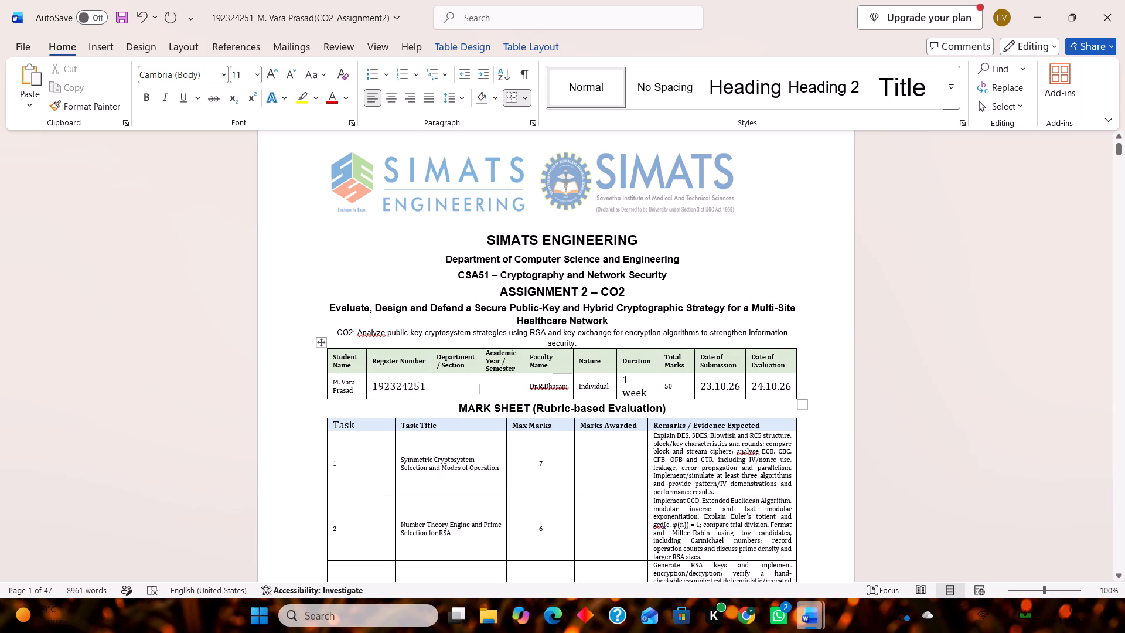
Fill in AI & DS under Department / Section and 2023 under Academic Year / Semester.
click(452, 390)
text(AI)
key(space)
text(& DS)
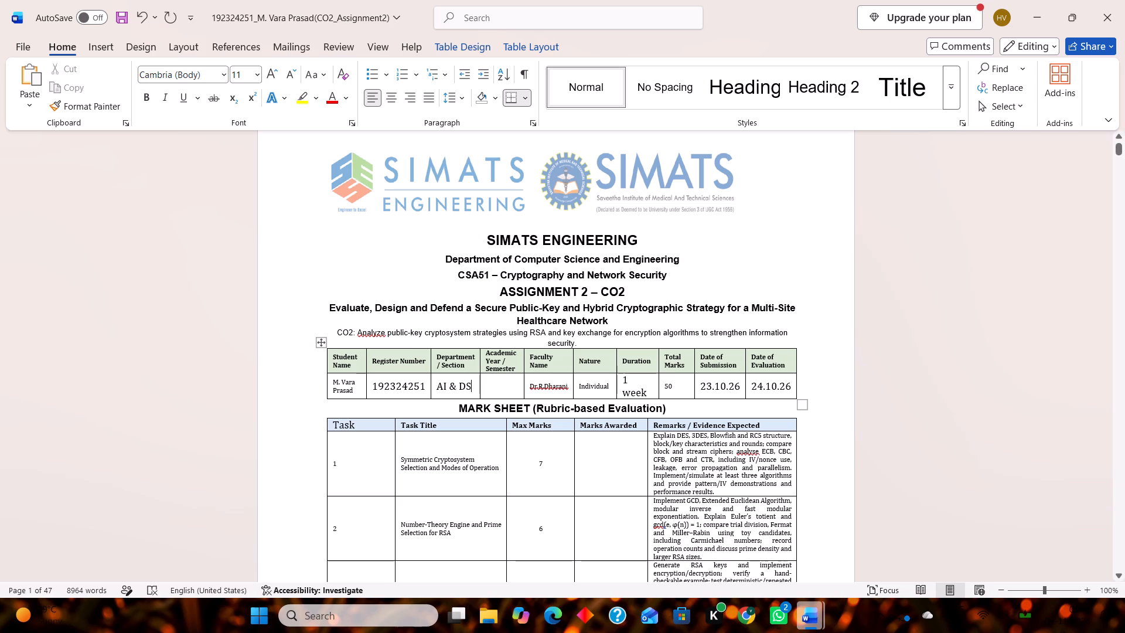
click(496, 397)
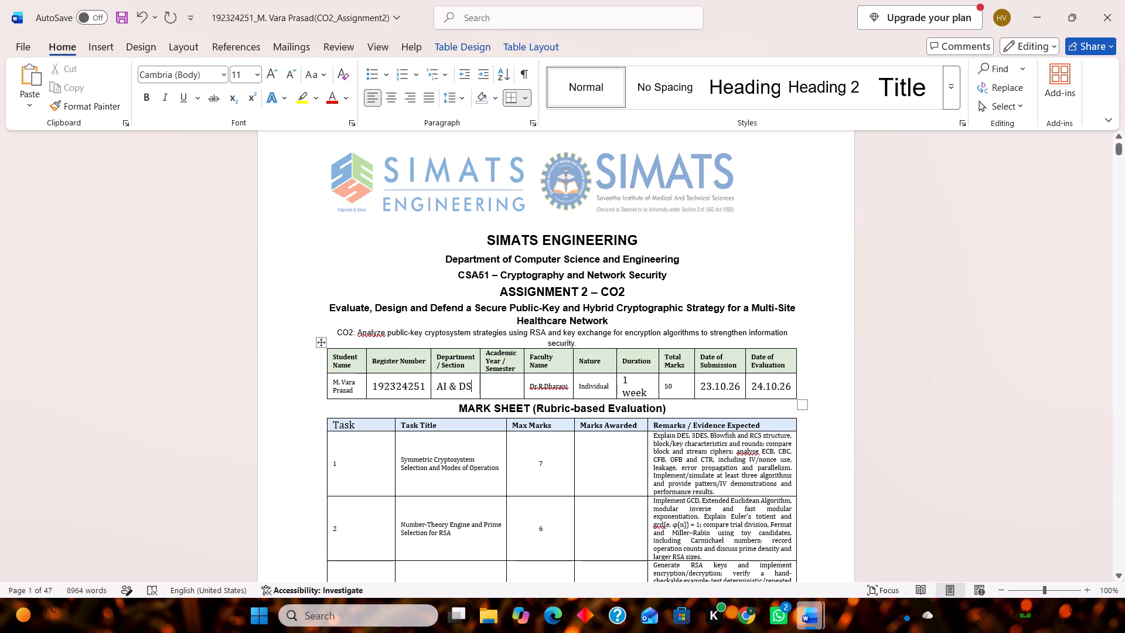
click(502, 387)
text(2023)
click(732, 390)
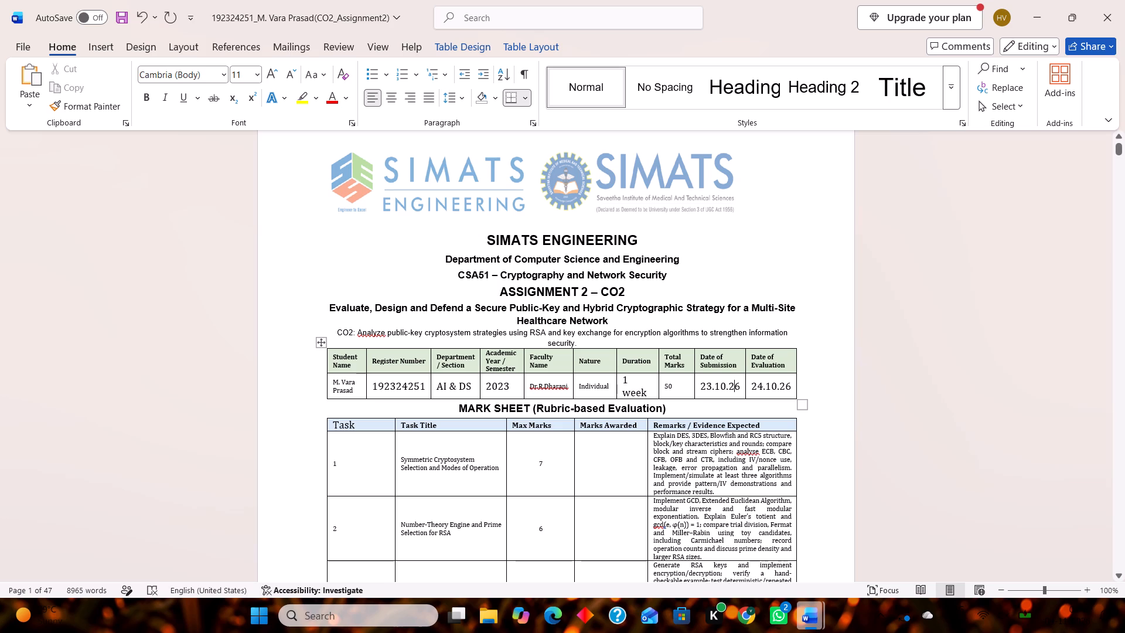
Set the font size of the entered register number to 7 pt.
drag(424, 387, 379, 385)
drag(379, 385, 374, 385)
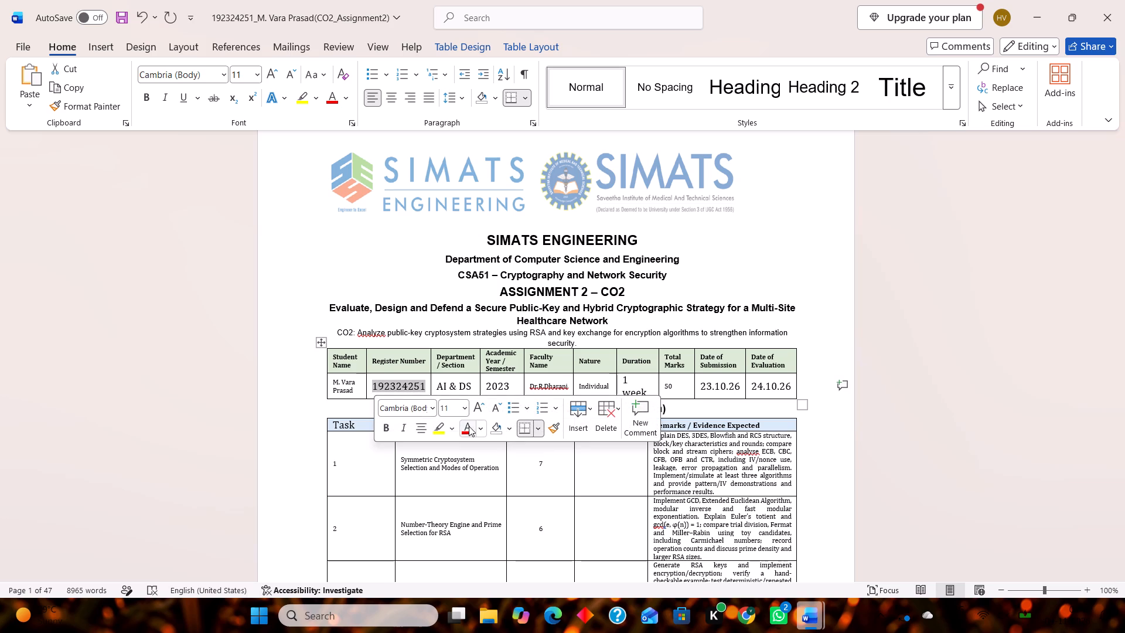
click(451, 406)
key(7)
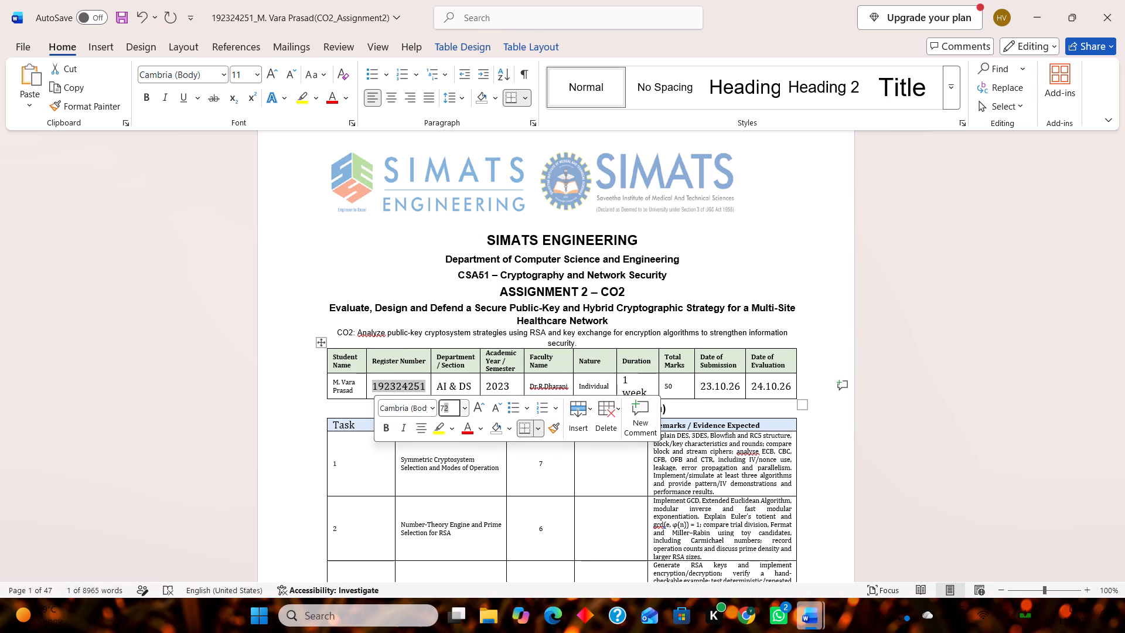
key(Return)
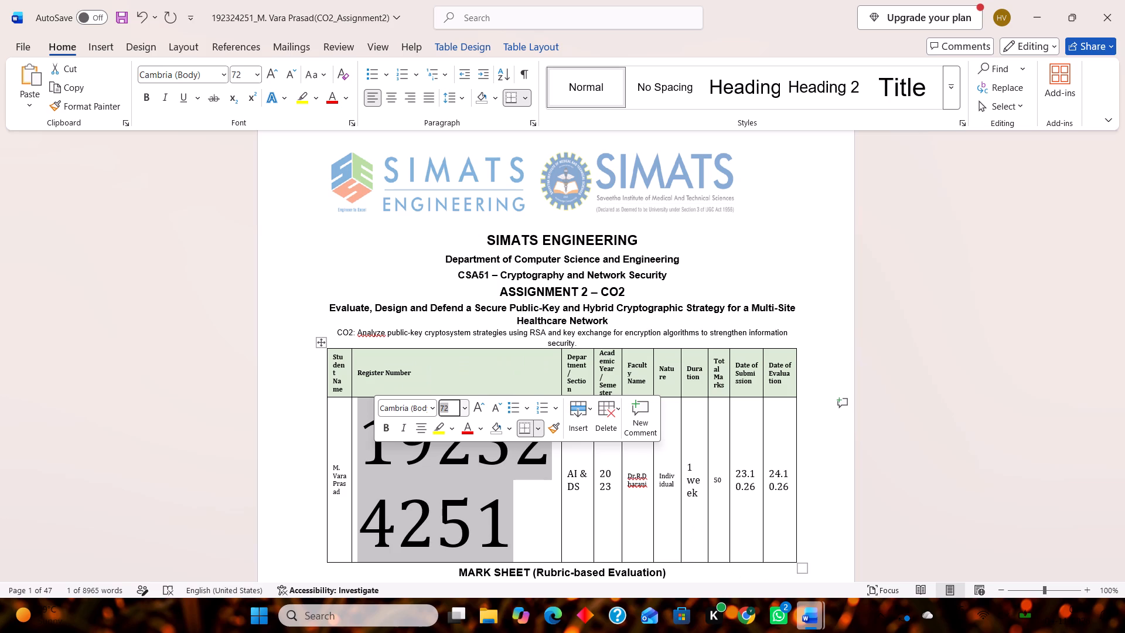
key(BackSpace)
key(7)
key(Return)
key(BackSpace)
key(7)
key(Return)
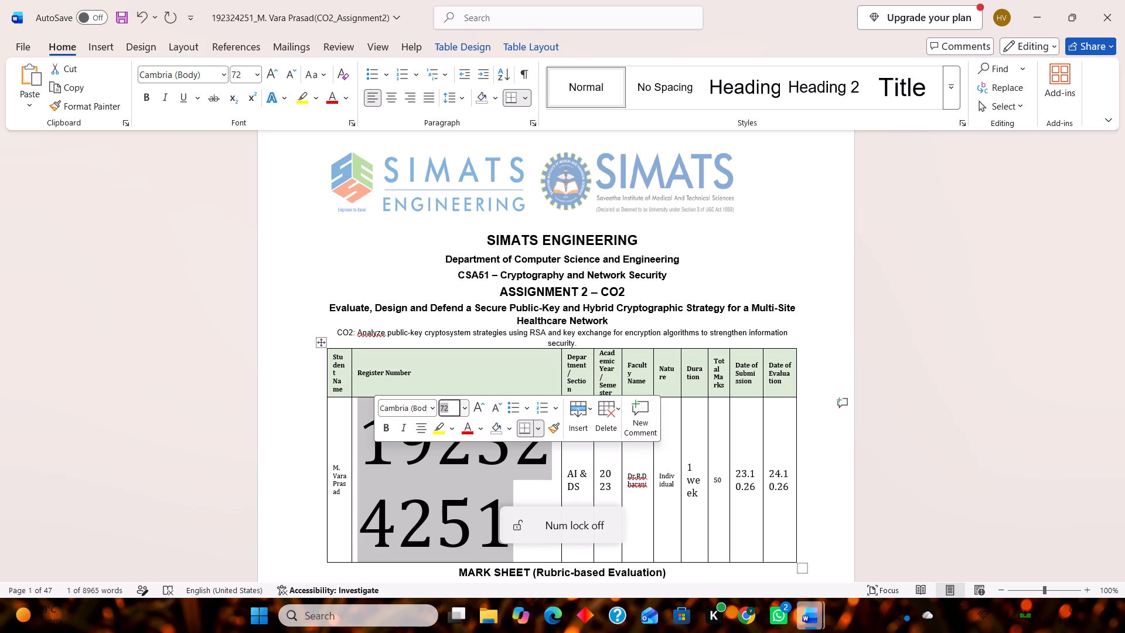
key(BackSpace)
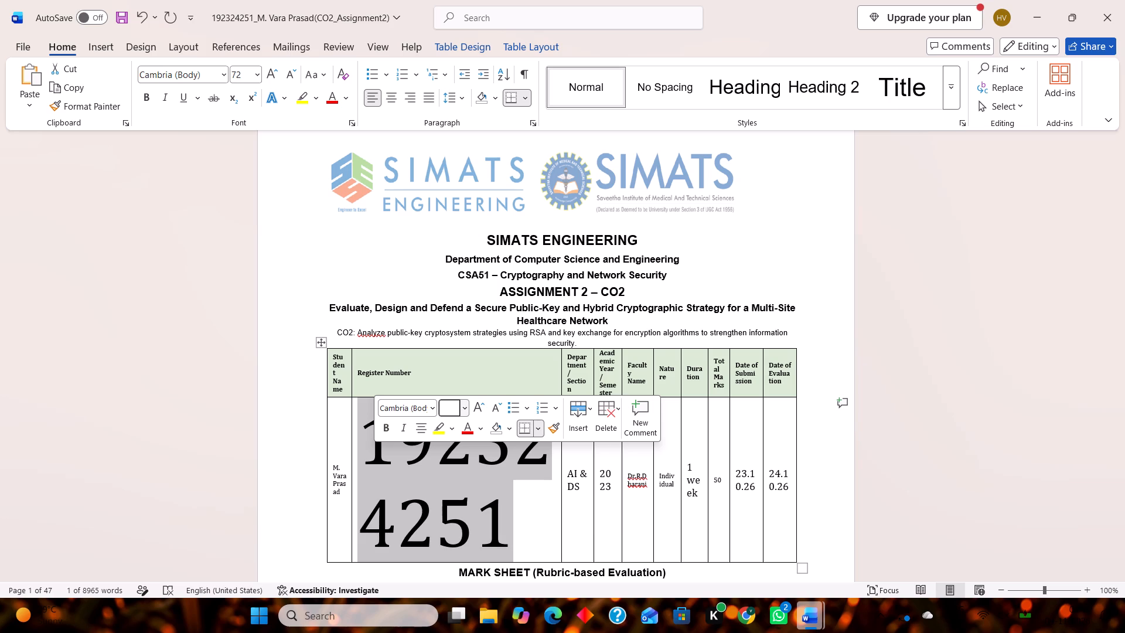
key(Home)
key(Return)
key(BackSpace)
key(Home)
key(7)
key(BackSpace)
key(Return)
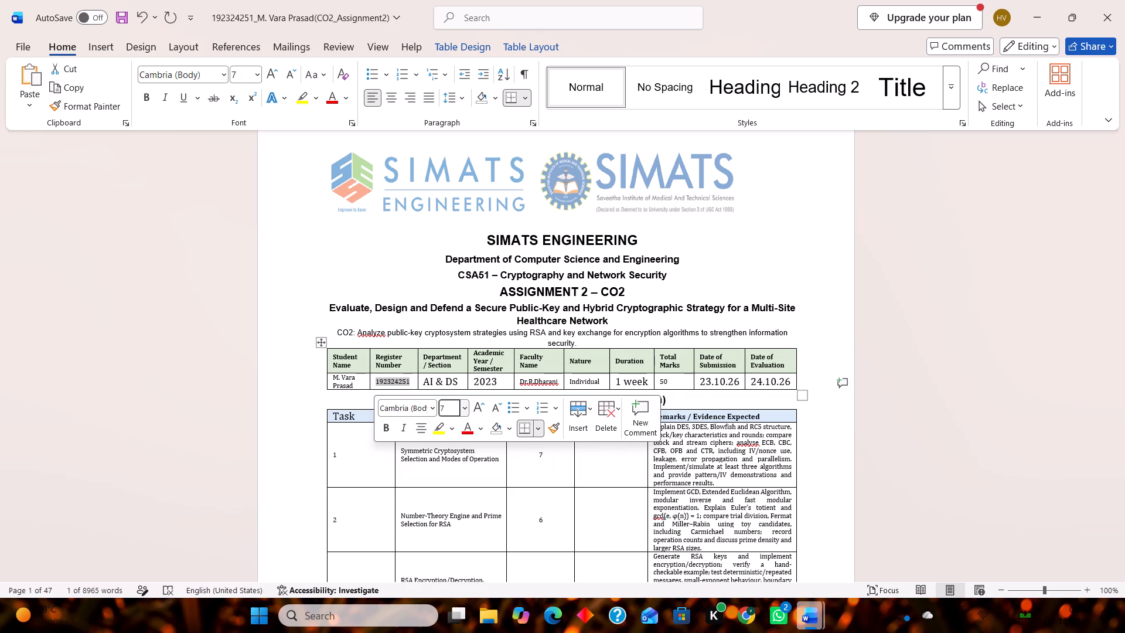
click(445, 382)
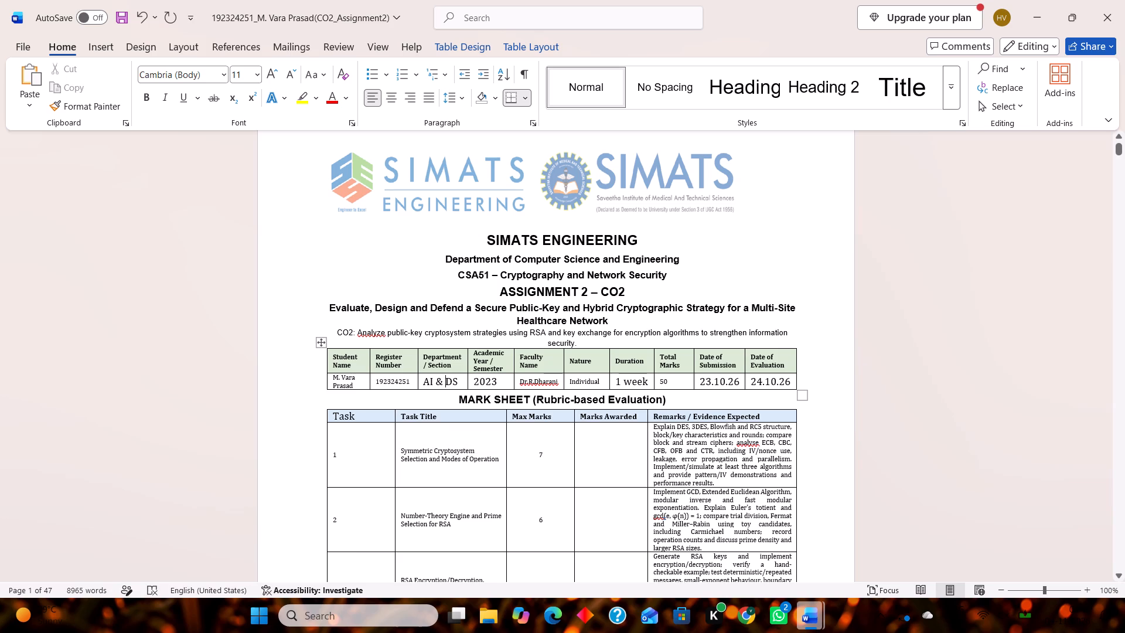
Set the AI & DS and 2023 entries in the evaluation sheet's details table to 7 pt.
drag(502, 382, 436, 382)
click(512, 407)
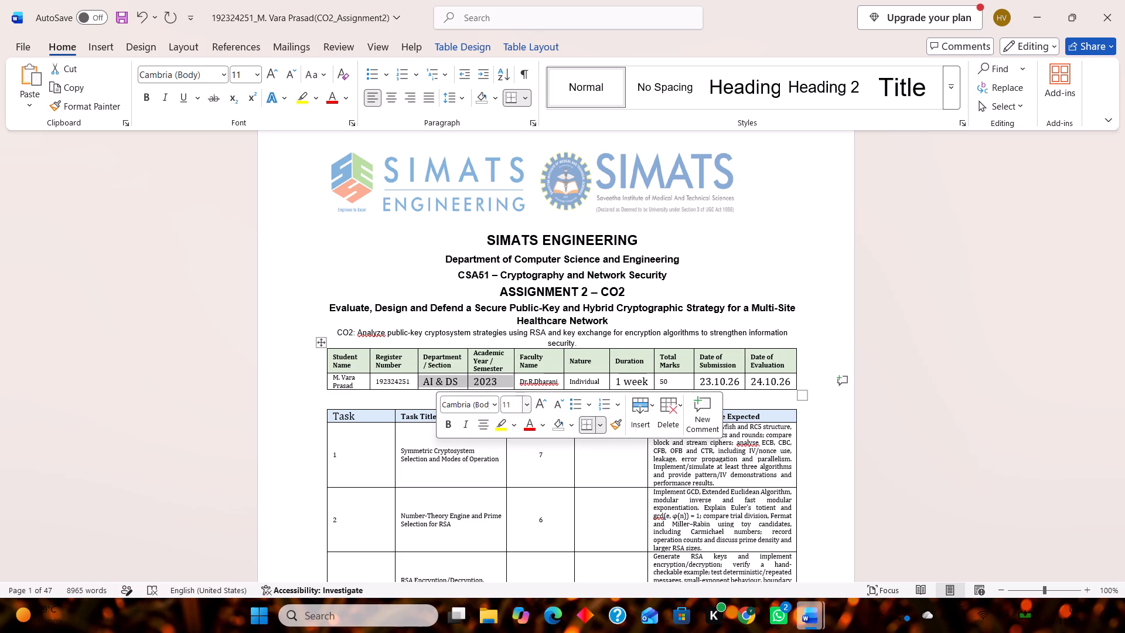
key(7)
key(Return)
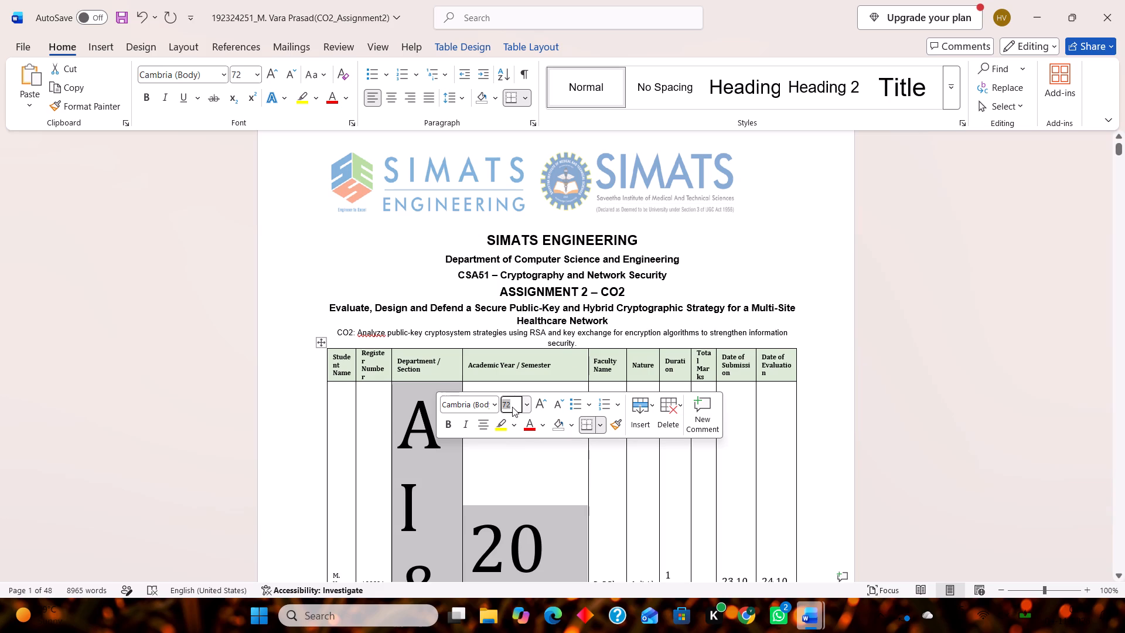
key(ctrl+z)
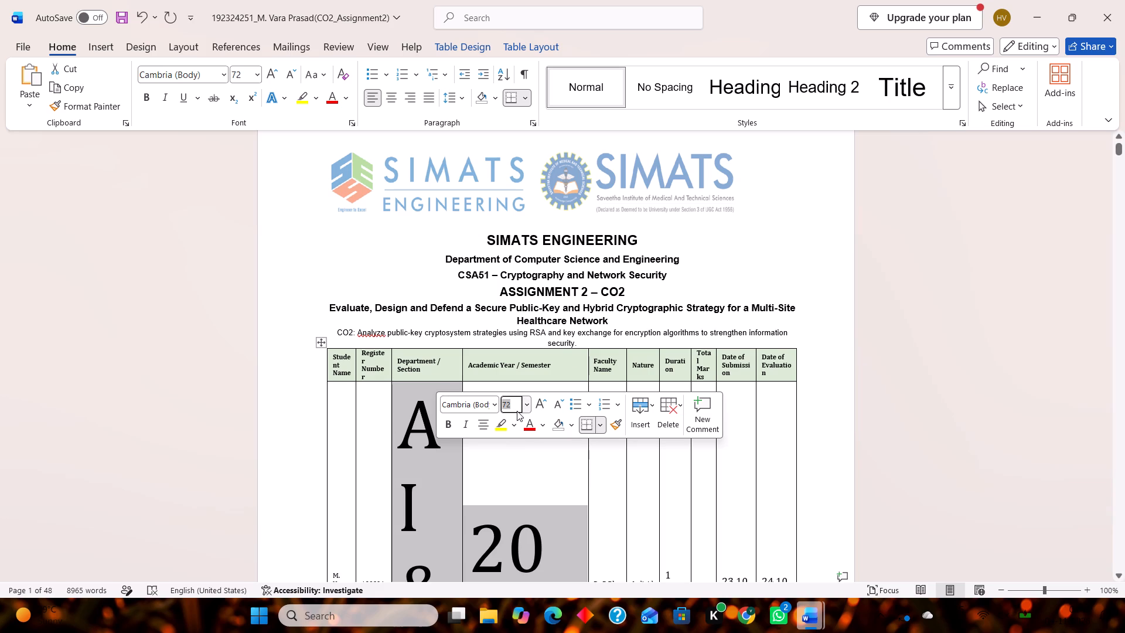
click(516, 406)
key(BackSpace)
key(Return)
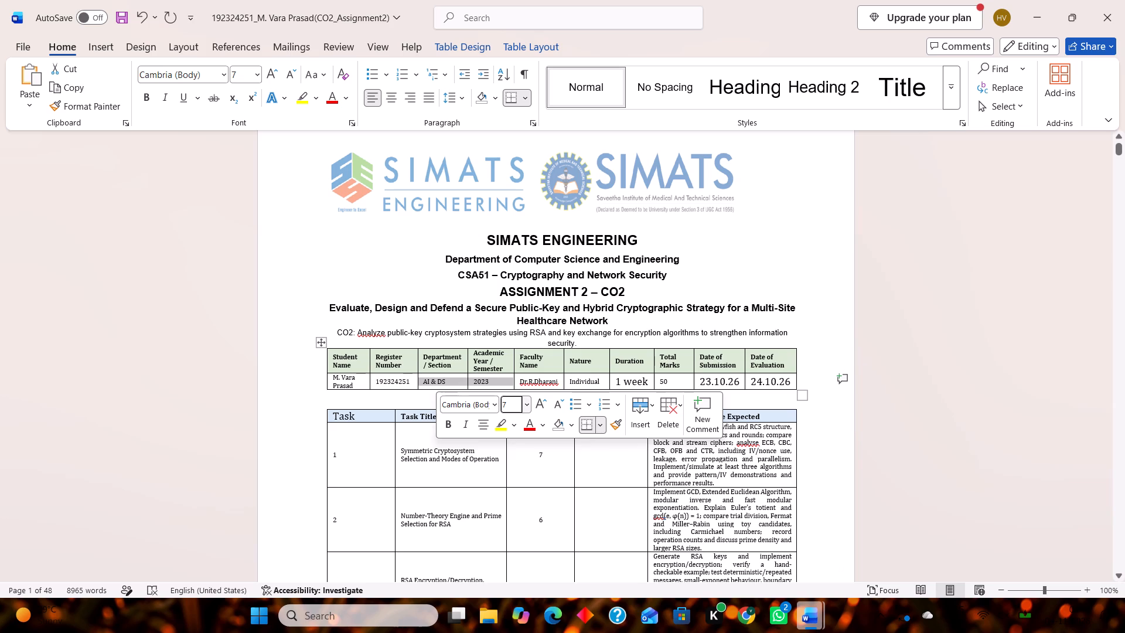
click(688, 382)
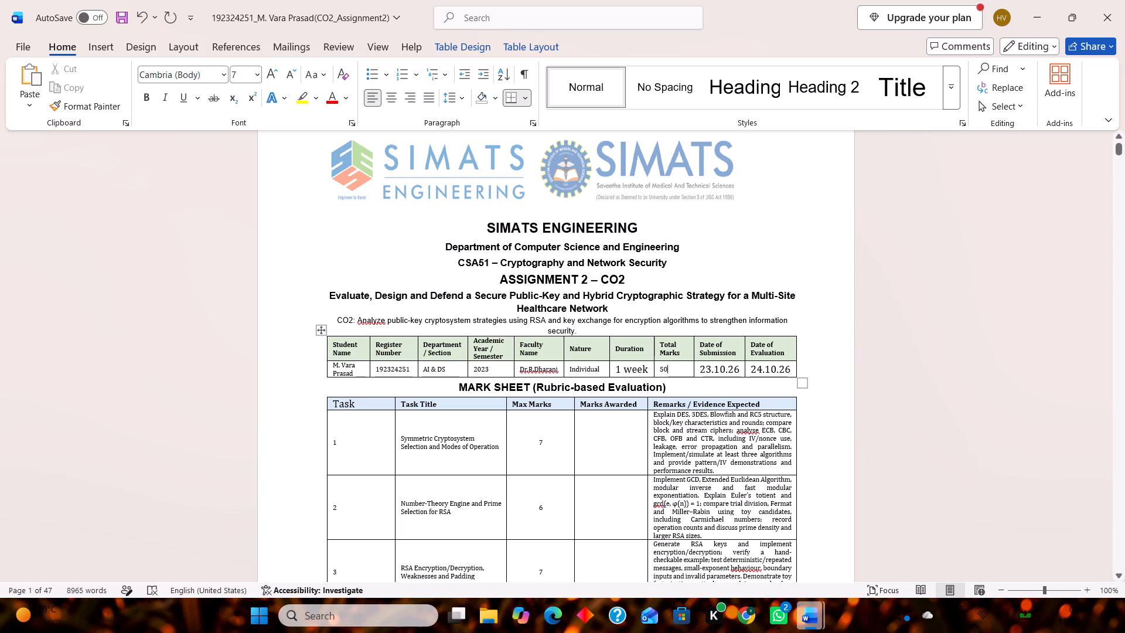
Switch to the Downloads folder in File Explorer and open the Word document CO1 AT 1 2 3.
scroll(656, 514, down, 4)
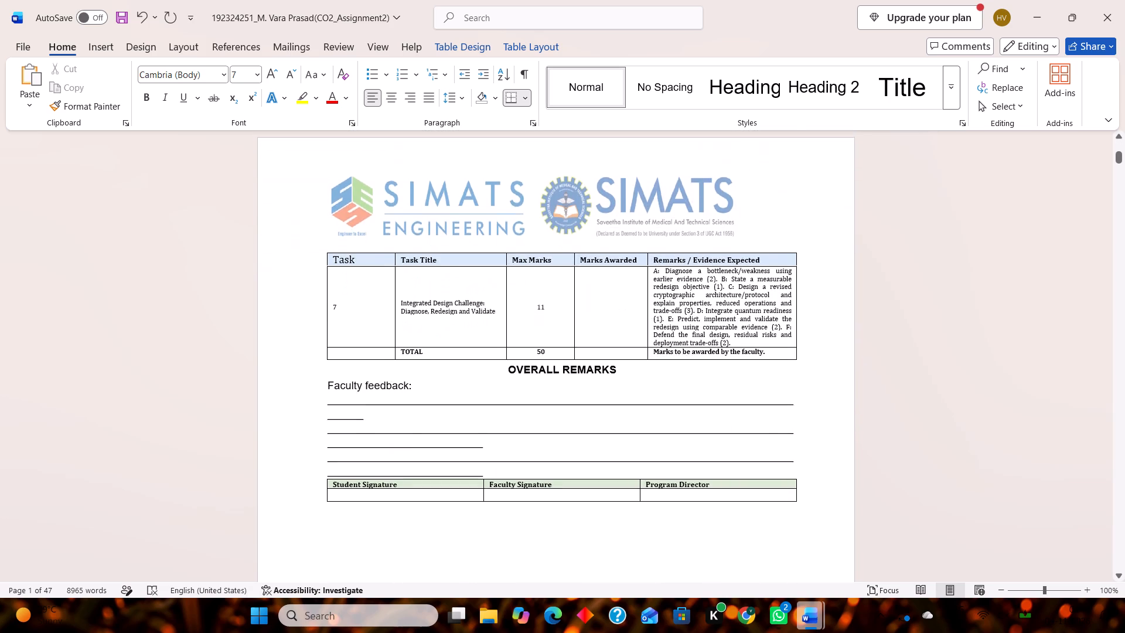
scroll(656, 514, down, 2)
scroll(656, 514, up, 1)
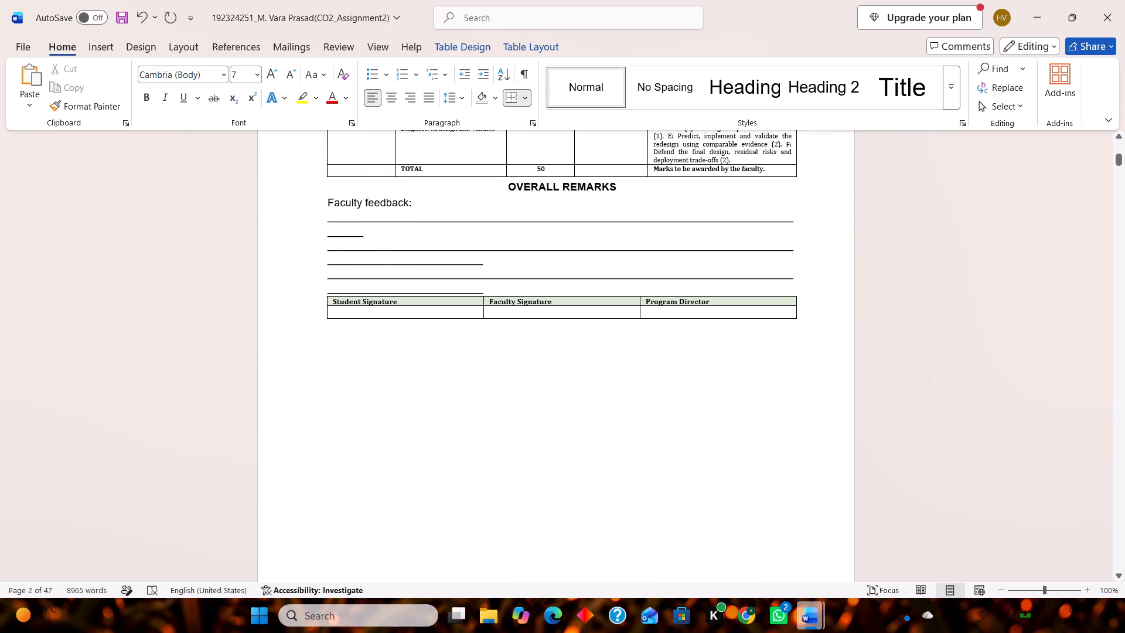
click(490, 632)
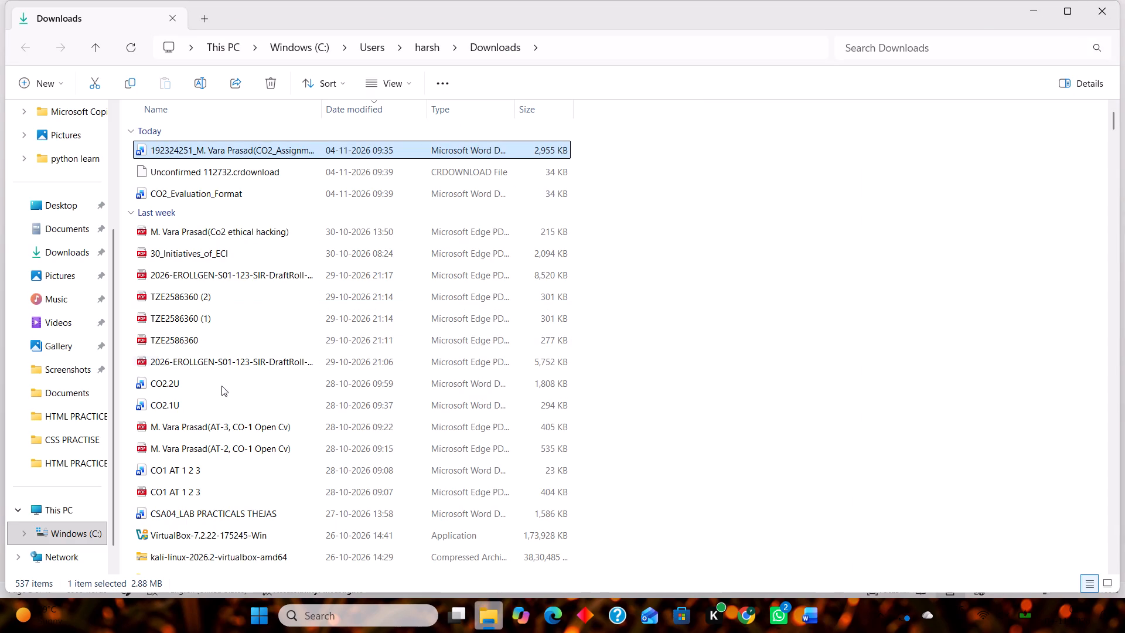
double_click(224, 472)
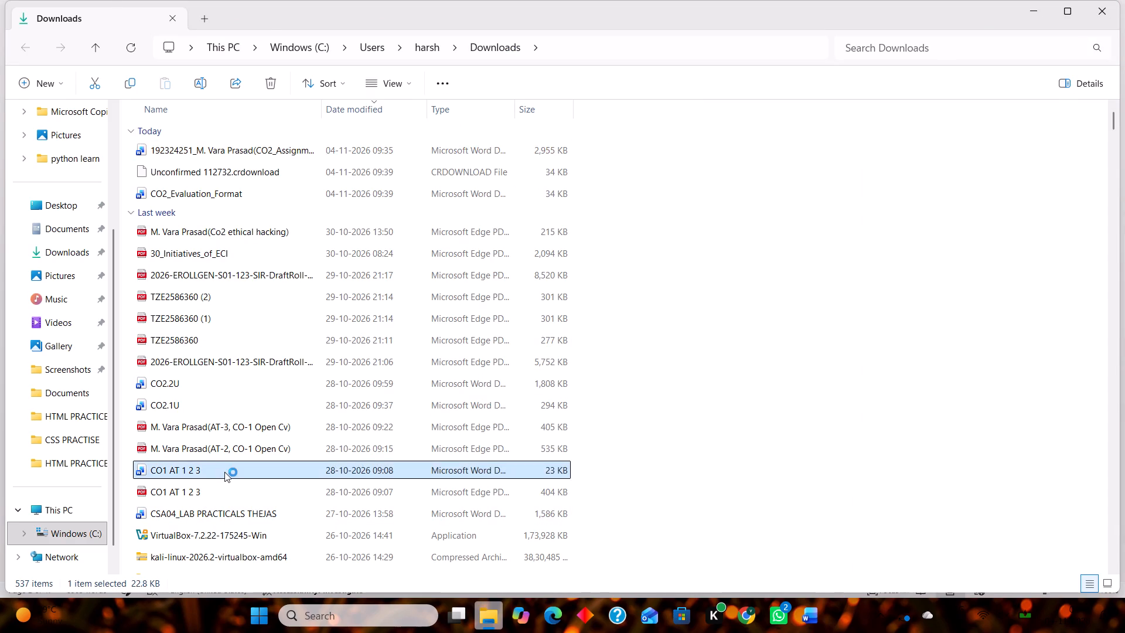
Look through the opening pages of CO1 AT 1 2 3, from the course details and rubrics to the Short Answer Test questions.
scroll(463, 371, down, 1)
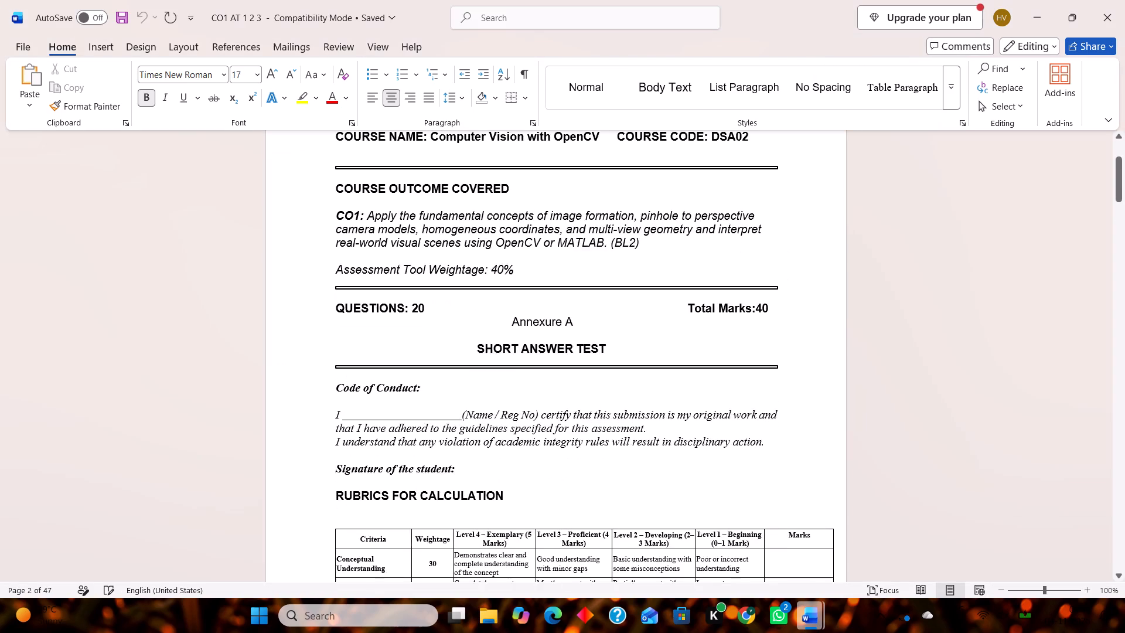
scroll(463, 371, down, 1)
scroll(463, 371, up, 1)
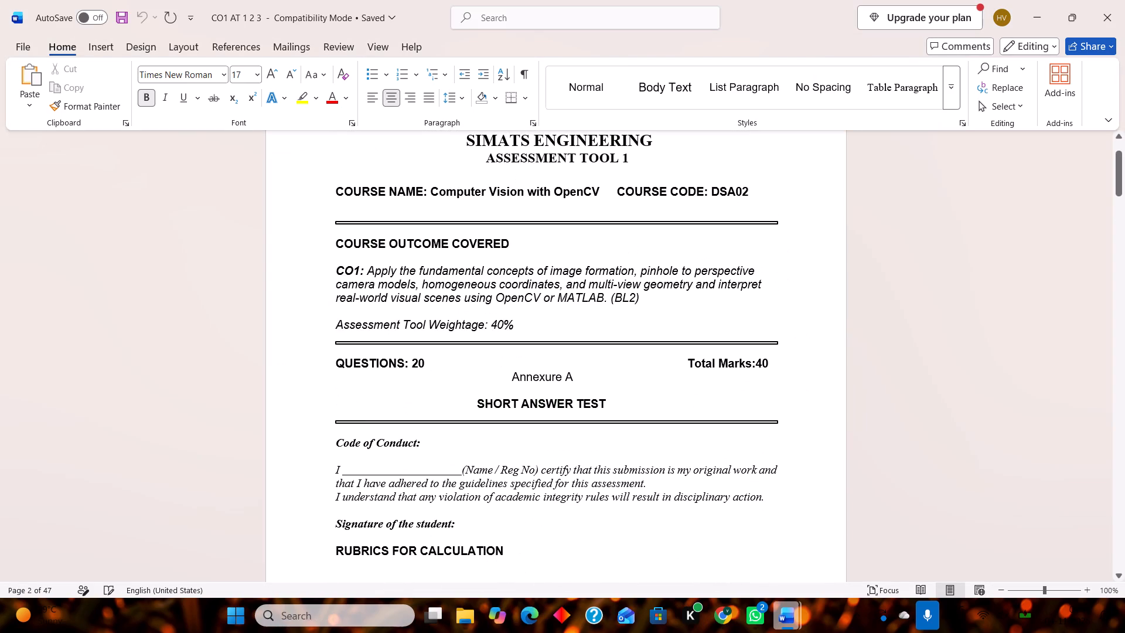
scroll(463, 371, down, 5)
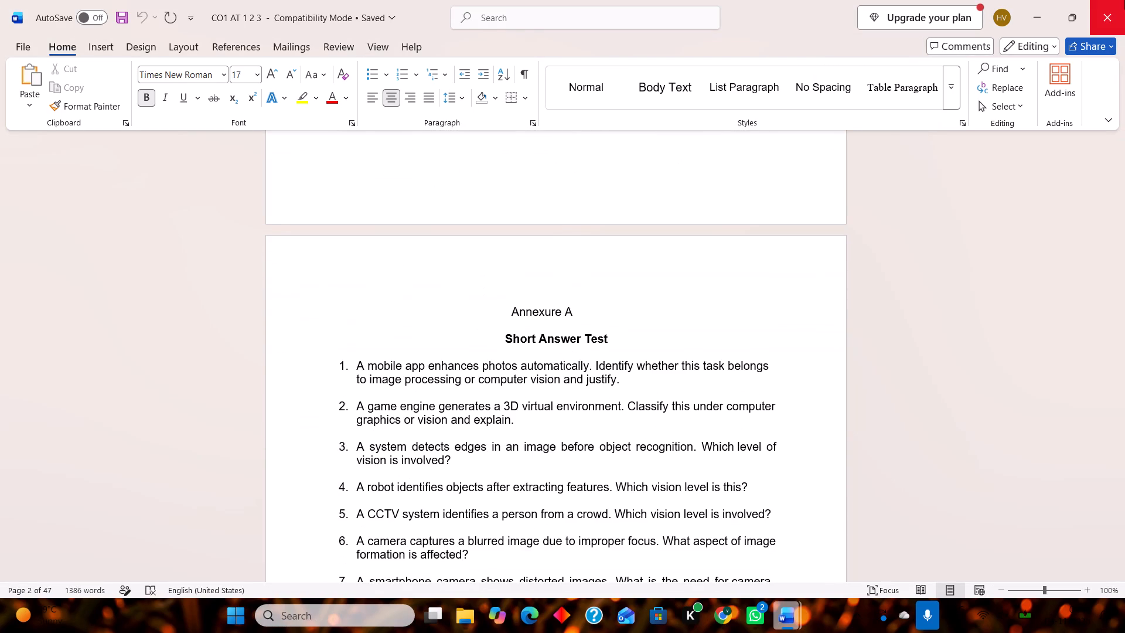
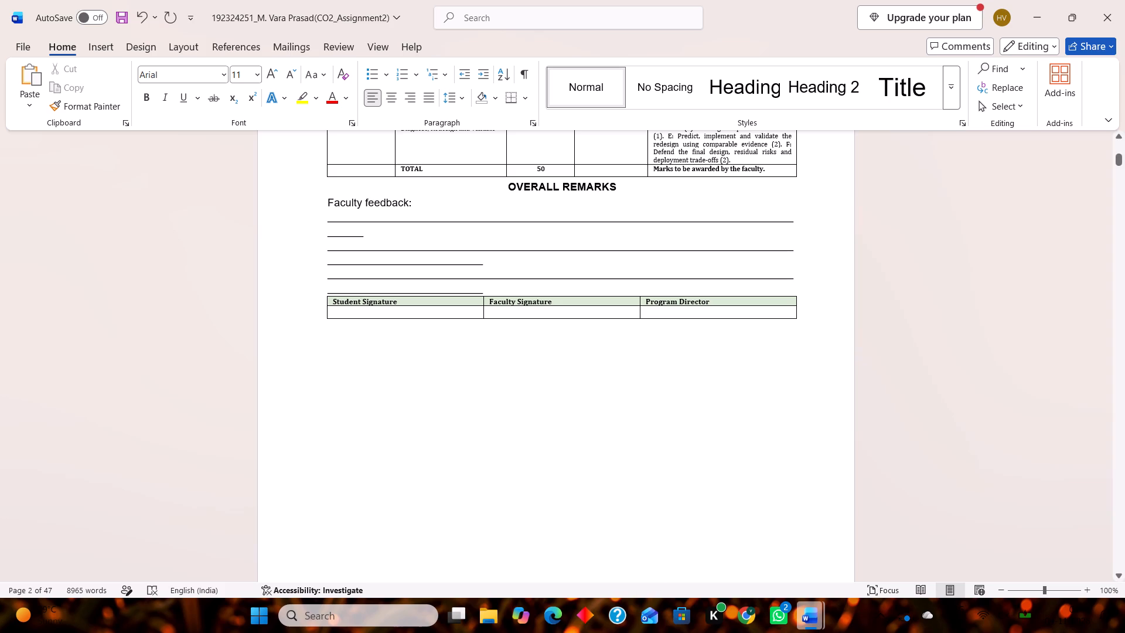
Switch to the Downloads folder in File Explorer.
click(478, 618)
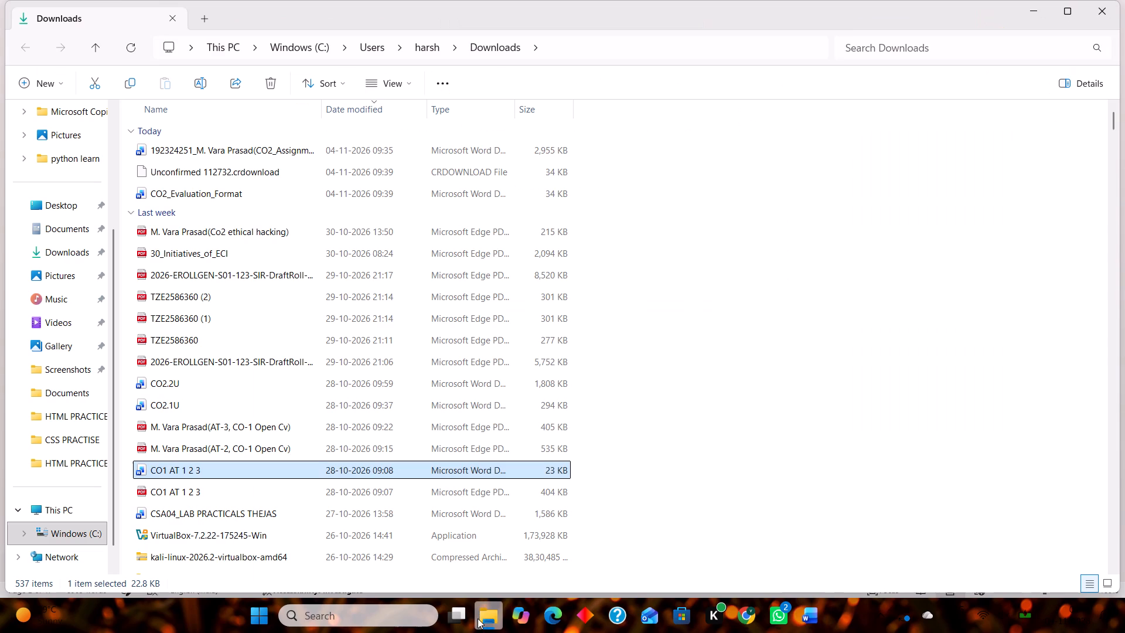
Open the AT-2, CO-1 Open Cv PDF from Downloads, look through it for the student signature, and close it.
scroll(325, 483, down, 1)
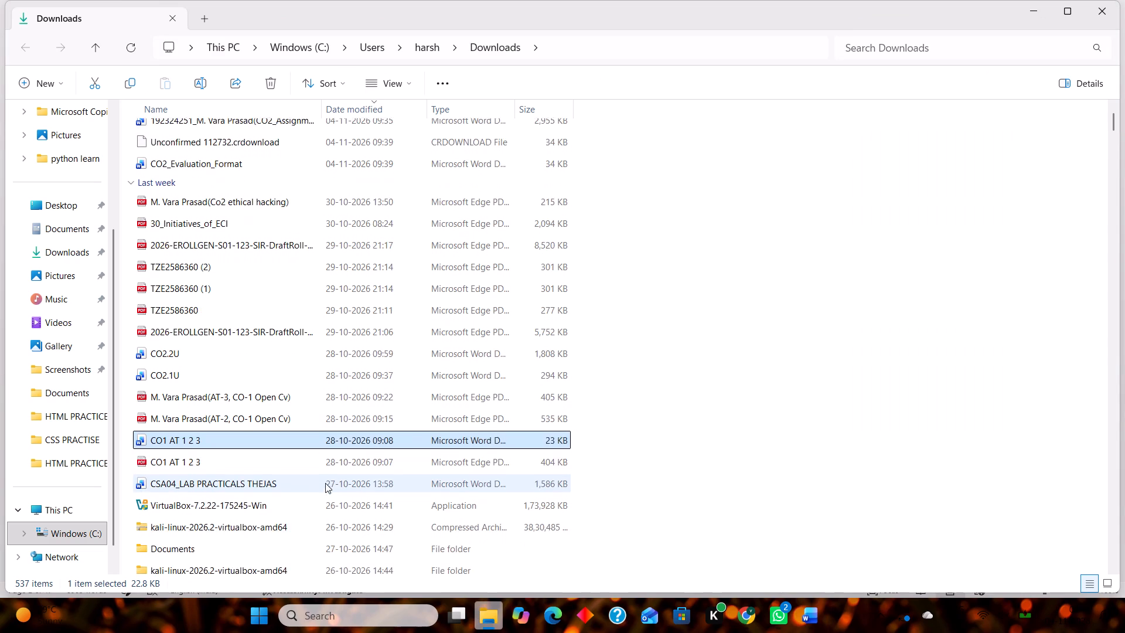
scroll(325, 483, down, 2)
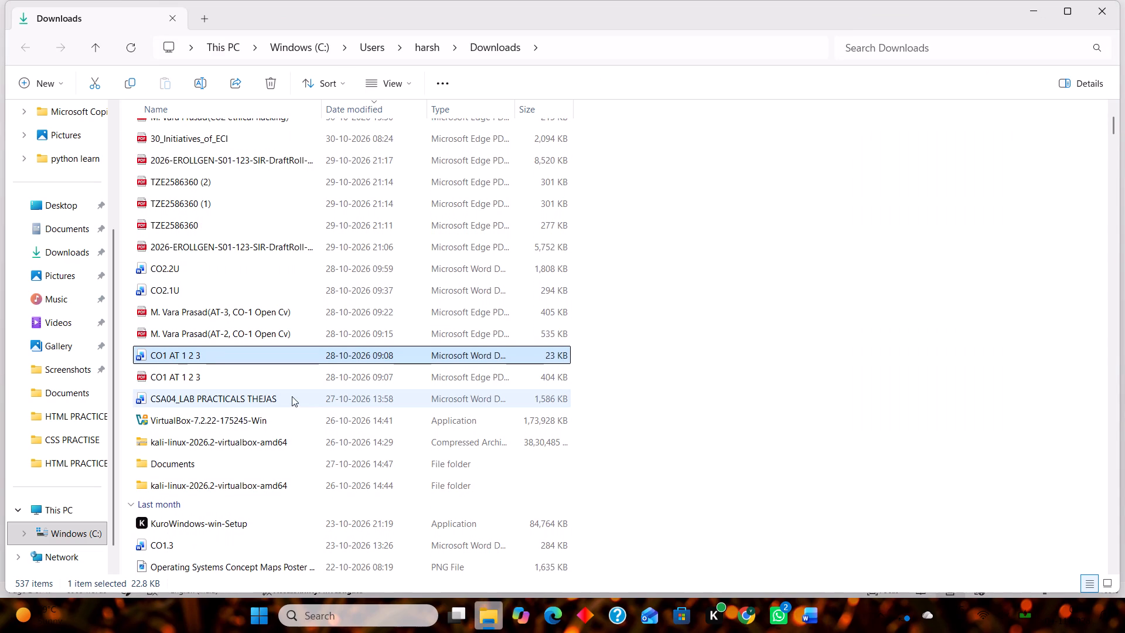
double_click(270, 338)
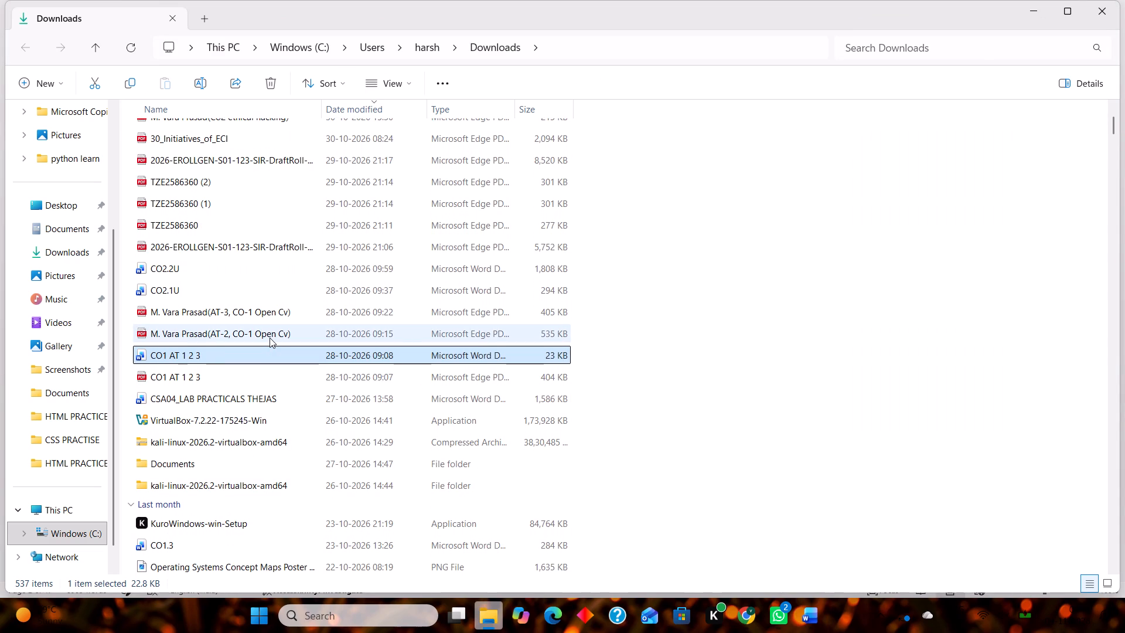
scroll(345, 356, down, 1)
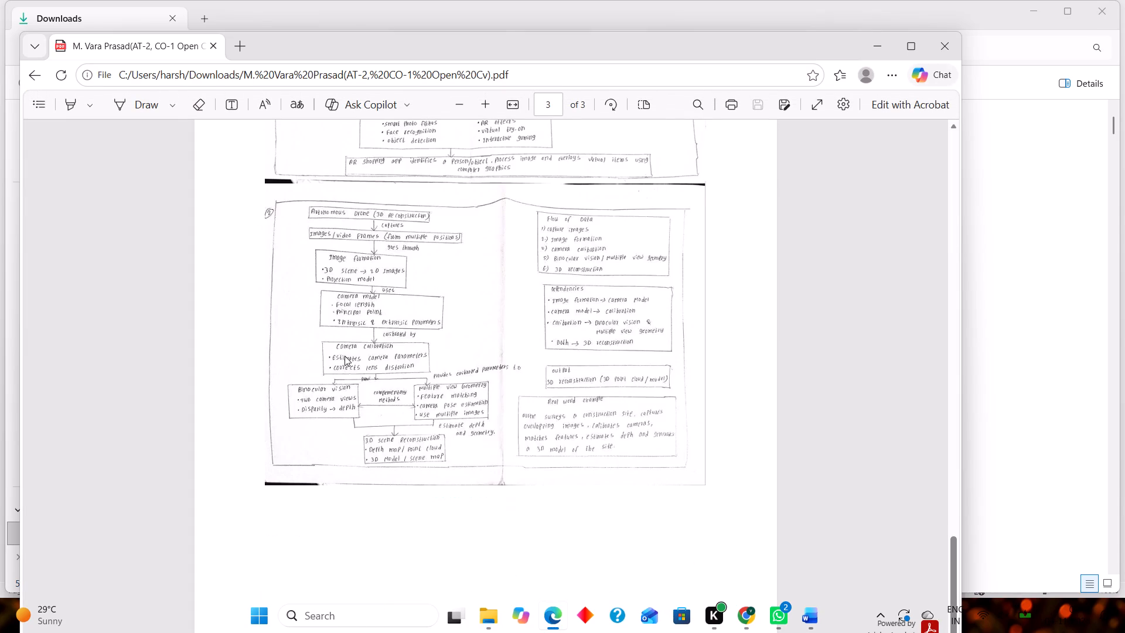
scroll(345, 356, up, 13)
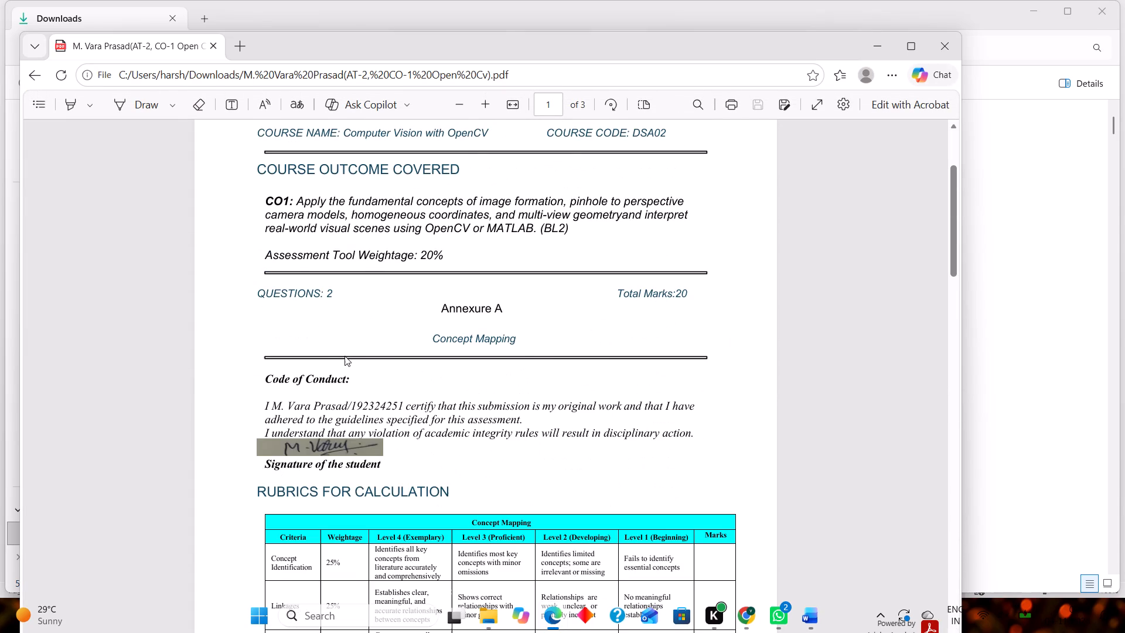
scroll(345, 356, down, 1)
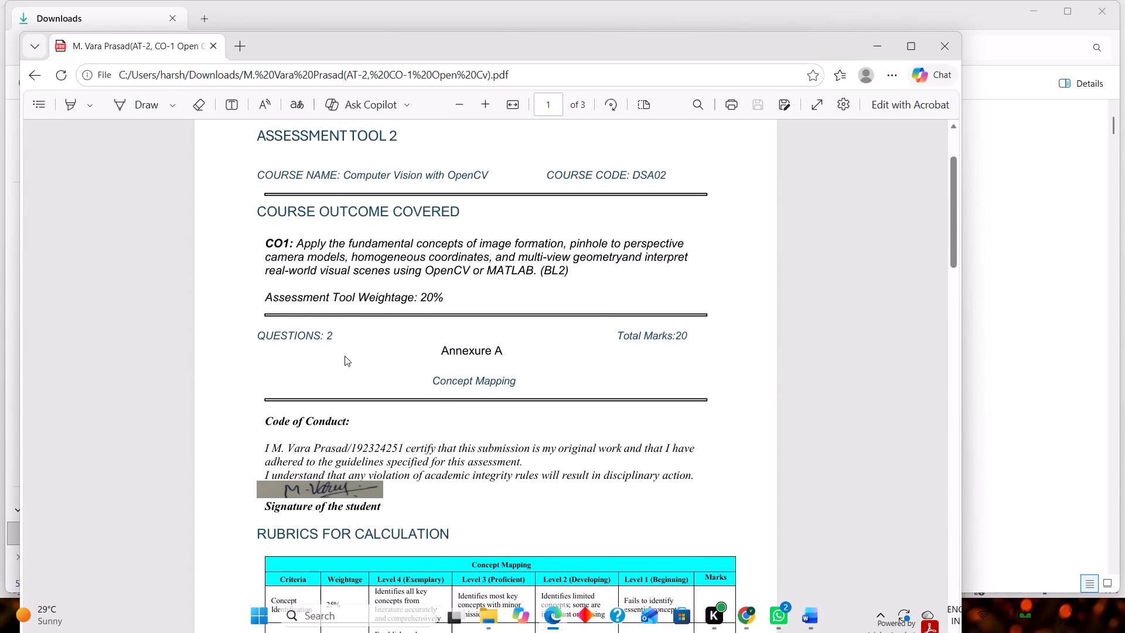
scroll(345, 356, down, 1)
click(954, 47)
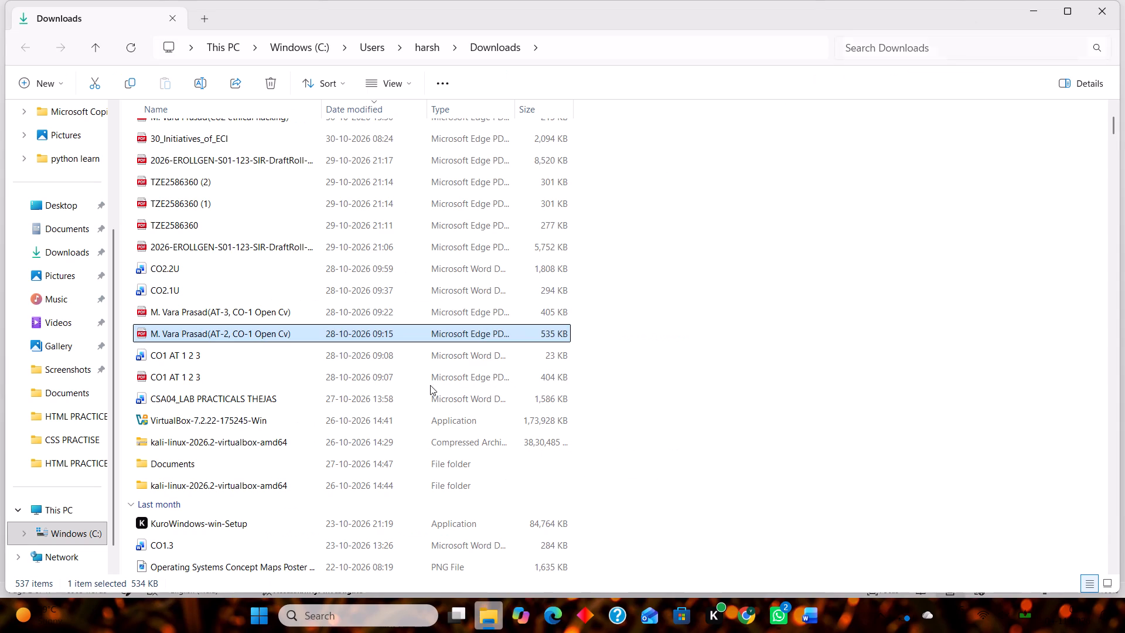
Open the Word document CO2.1U from Downloads and copy the student signature image below the Code of Conduct.
double_click(268, 293)
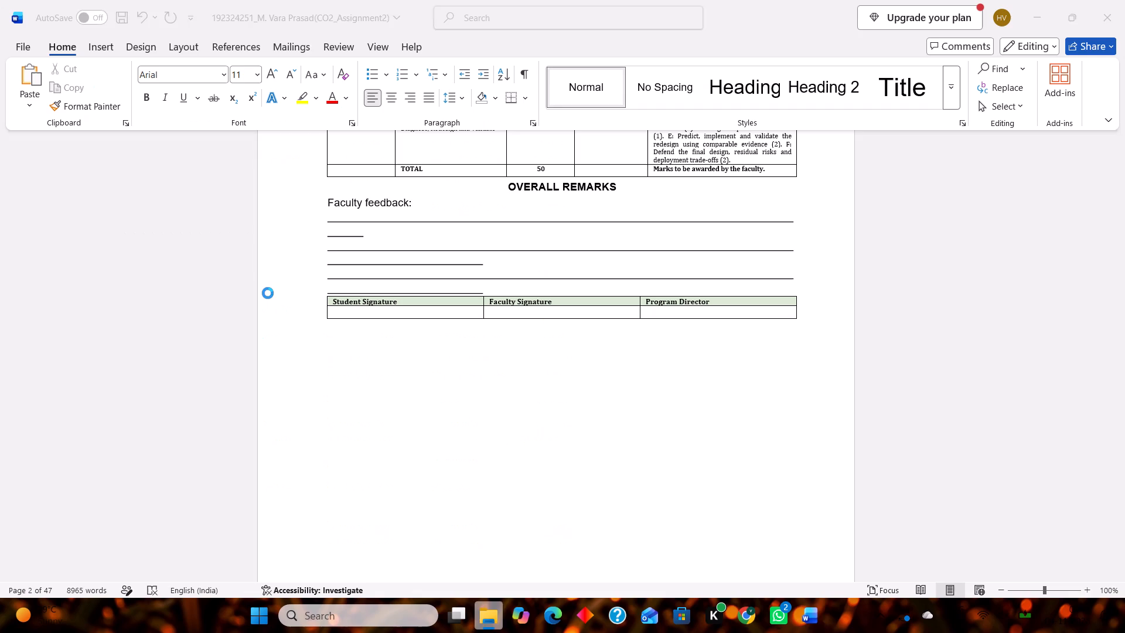
scroll(445, 368, down, 1)
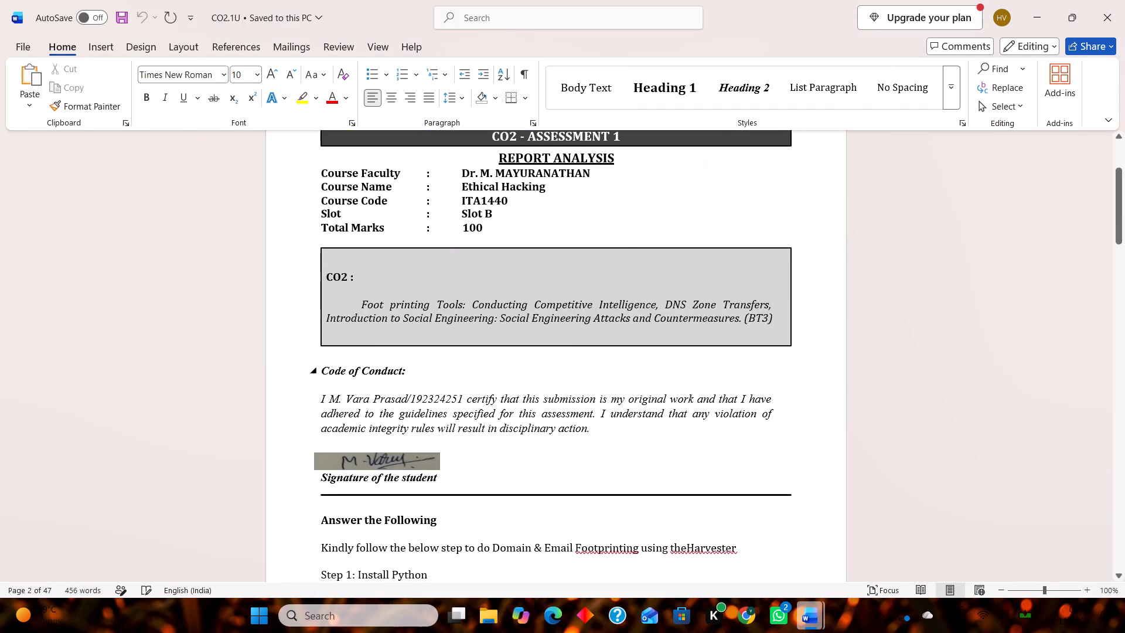
scroll(445, 368, down, 1)
click(404, 319)
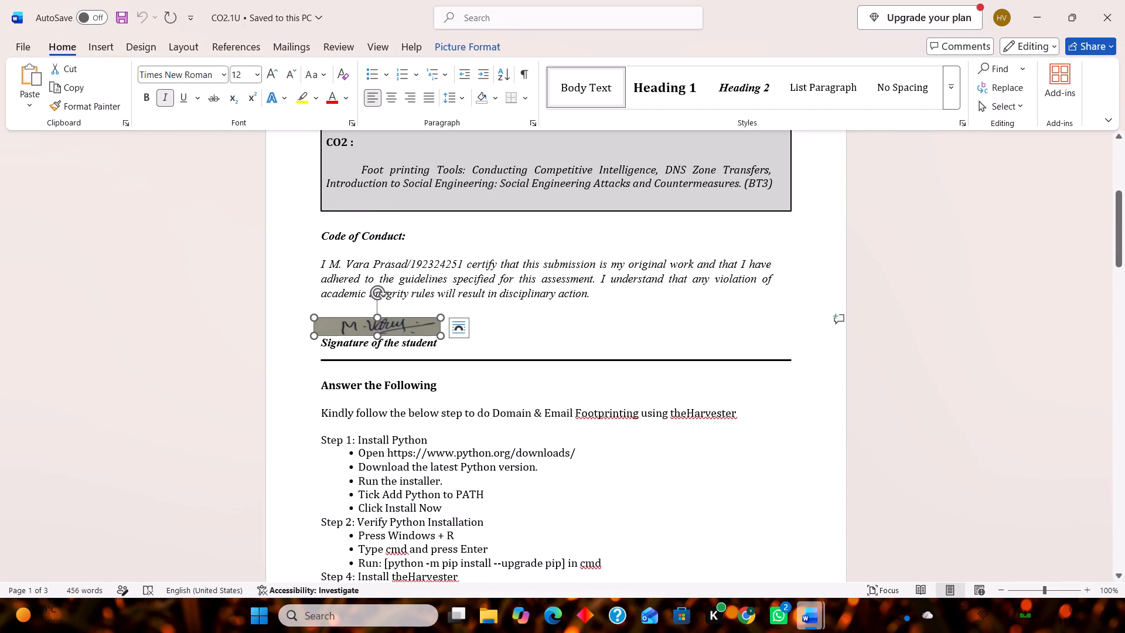
right_click(398, 322)
click(462, 230)
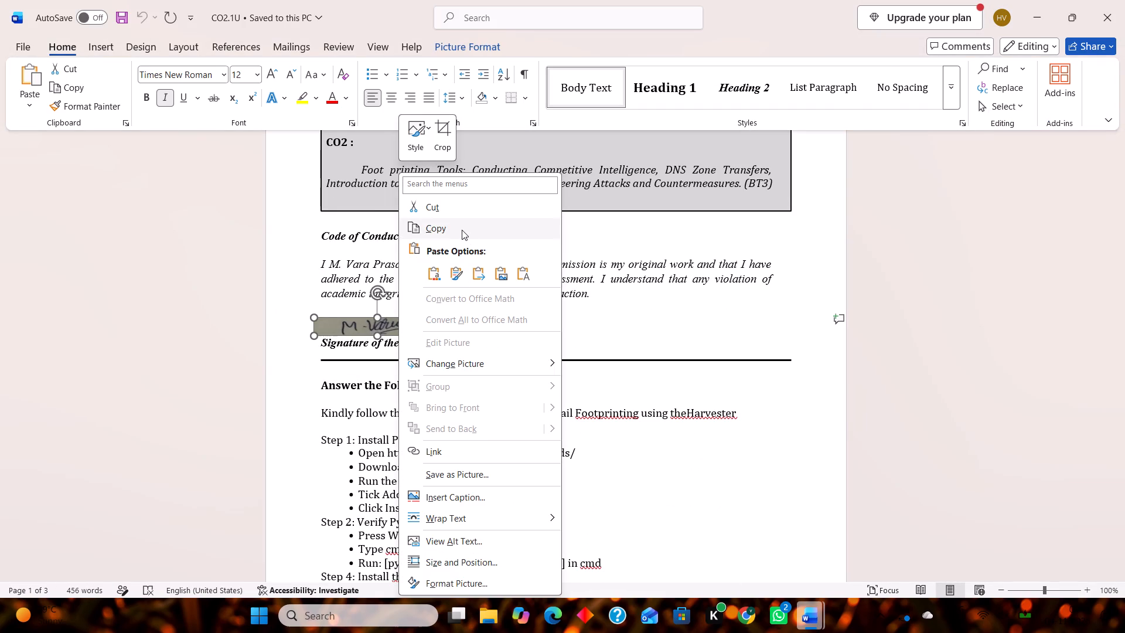
Paste the signature image into the empty Student Signature cell of the evaluation sheet in the CO2_Assignment2 document.
key(alt+Tab)
scroll(450, 265, up, 3)
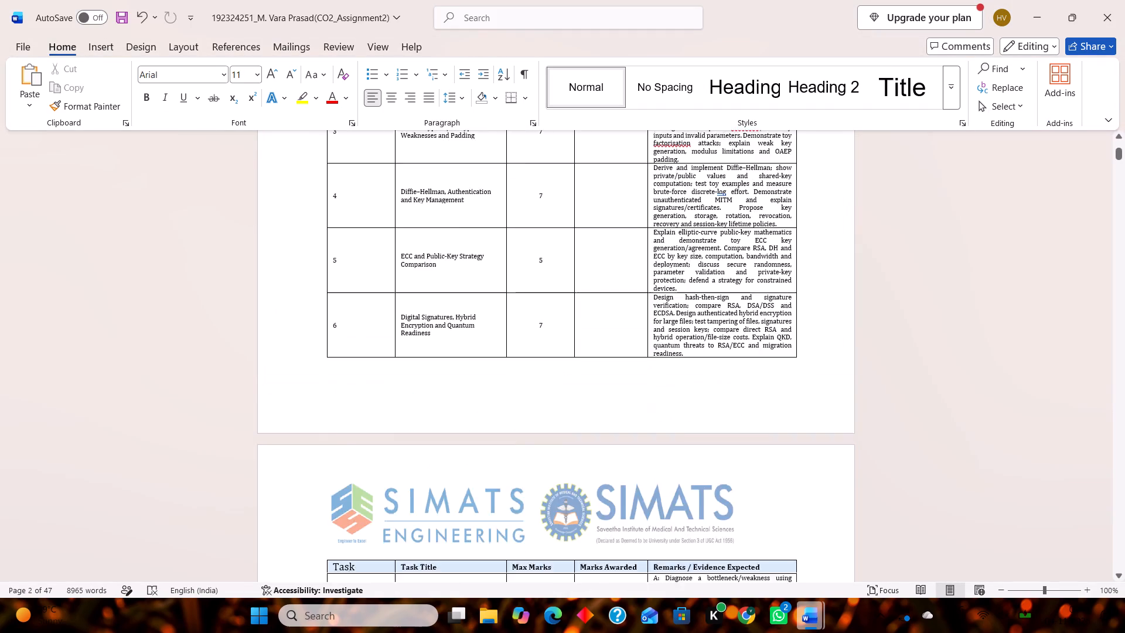
scroll(450, 265, up, 2)
scroll(450, 265, down, 2)
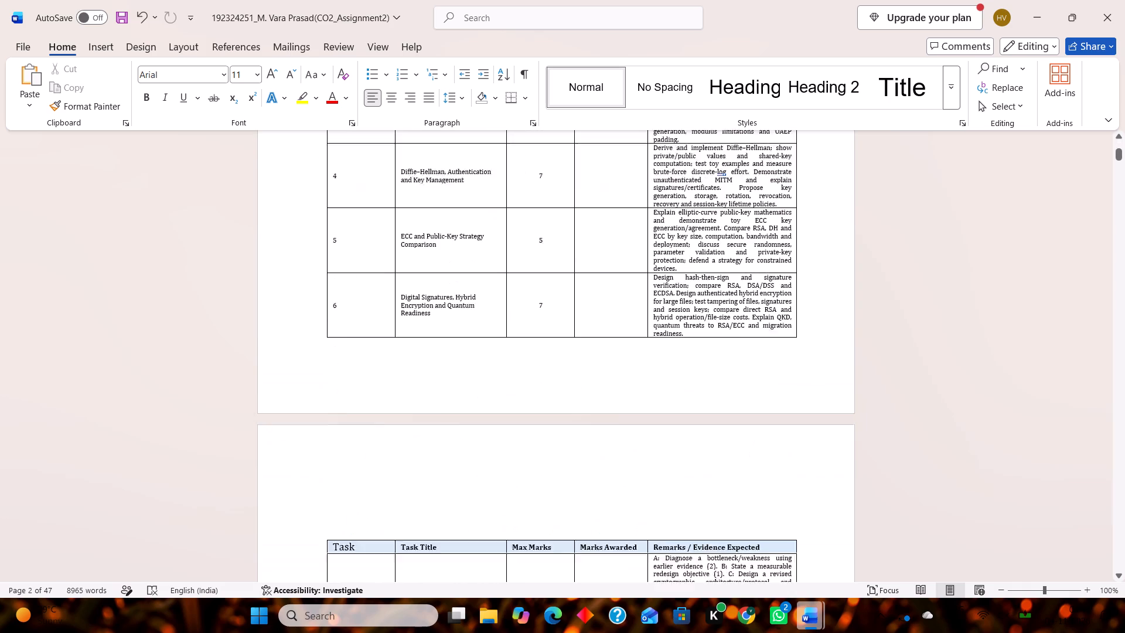
scroll(450, 265, down, 3)
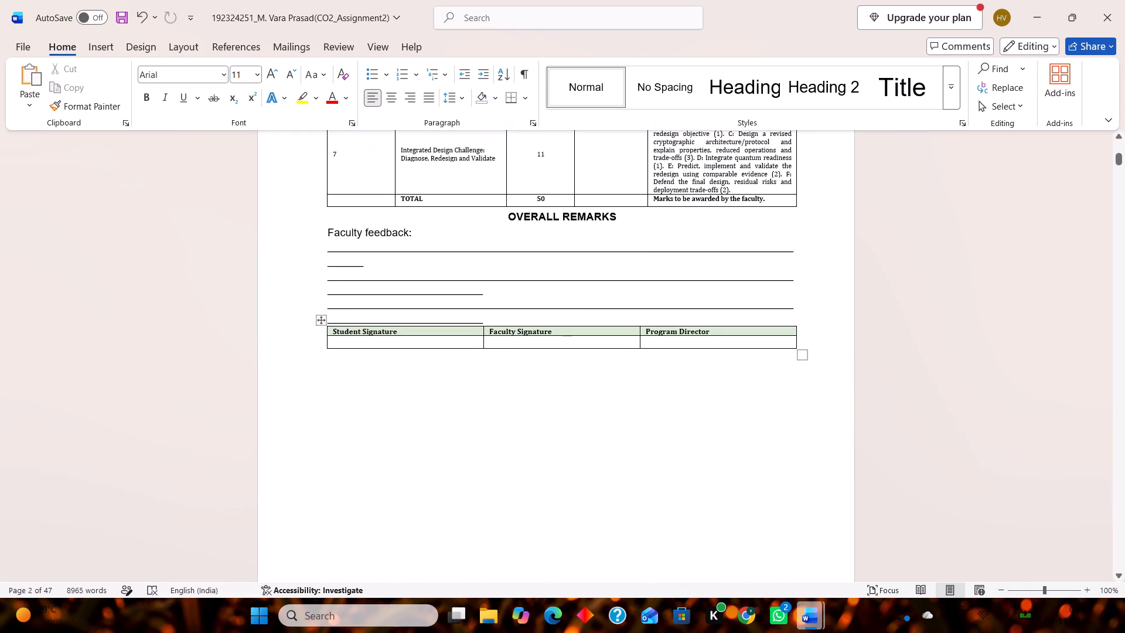
click(391, 340)
key(ctrl+v)
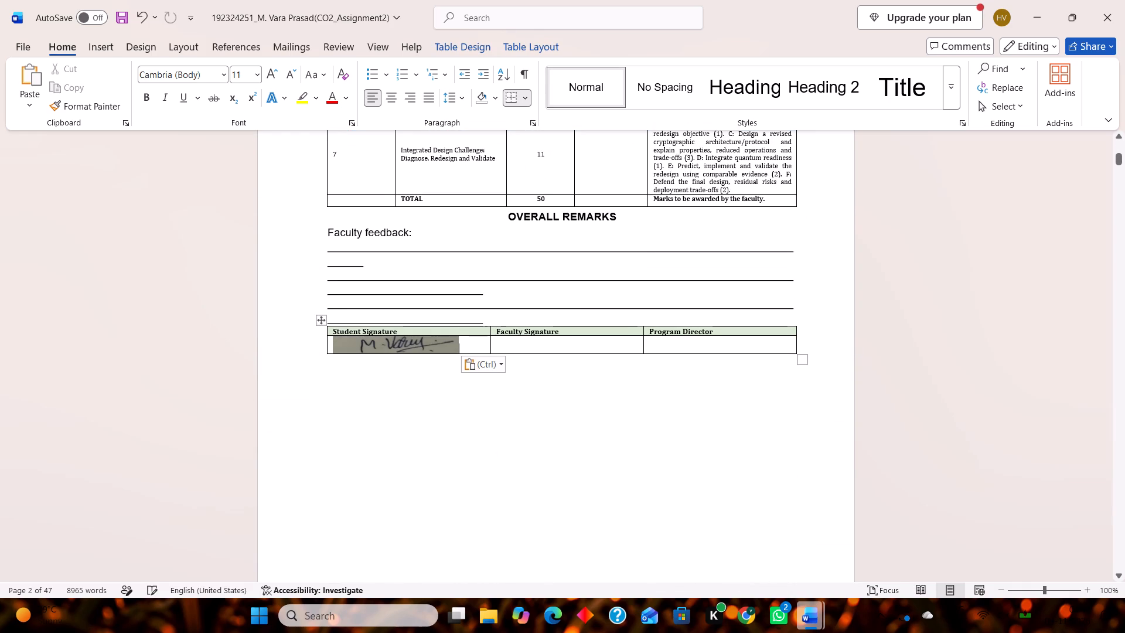
click(408, 433)
Add two paragraph breaks after the Assessment note so the CO2 outcome statement starts on the following page.
scroll(408, 433, down, 1)
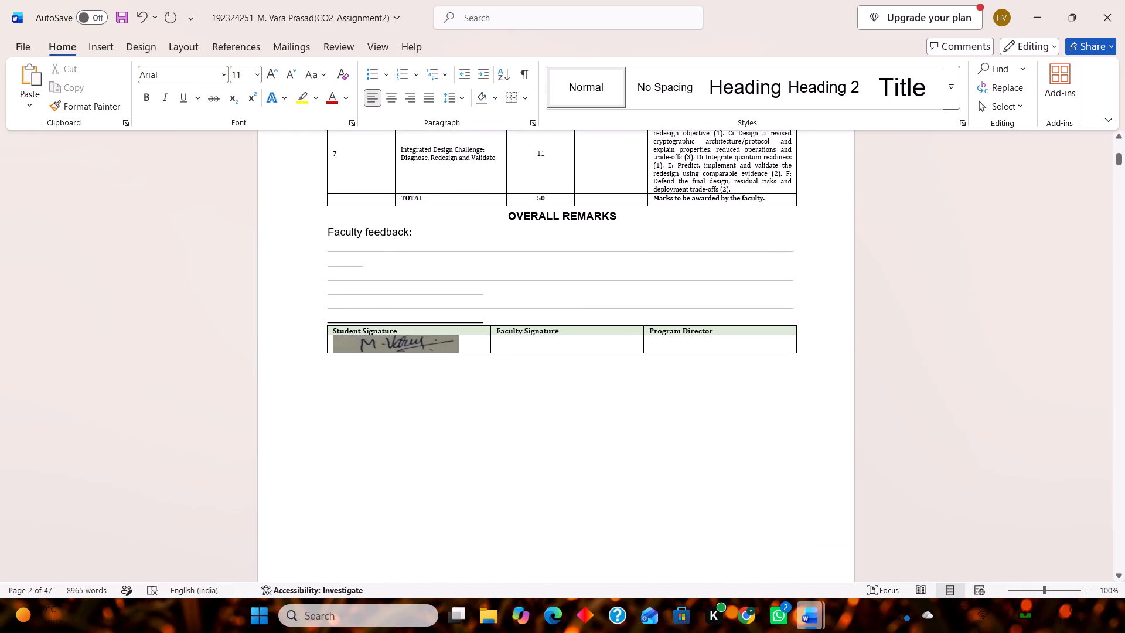
scroll(408, 433, down, 4)
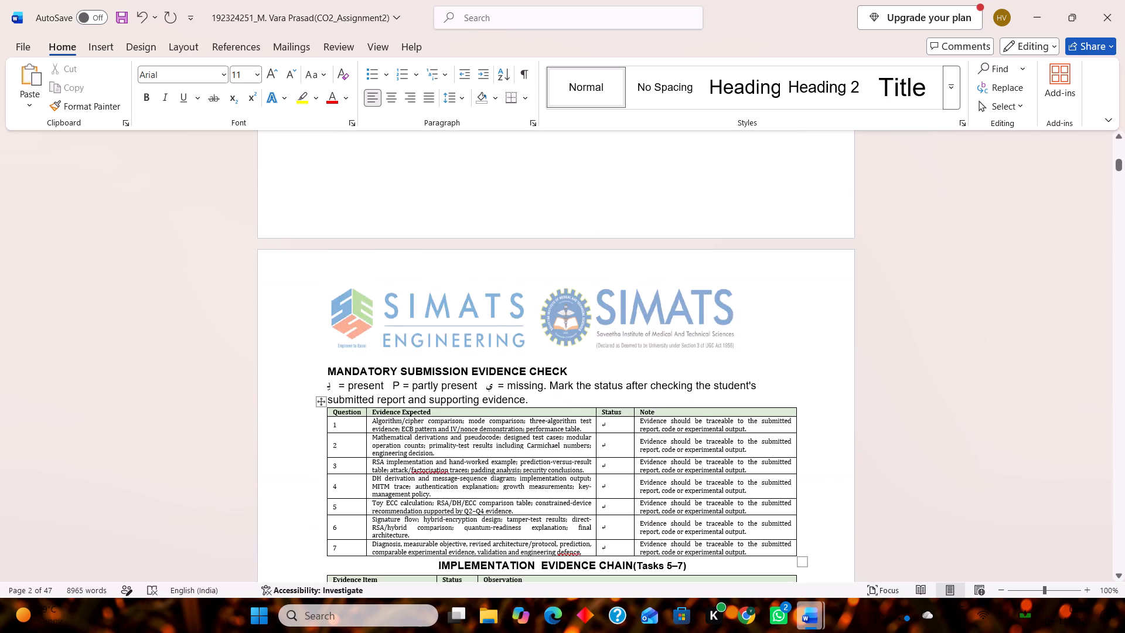
scroll(408, 433, down, 3)
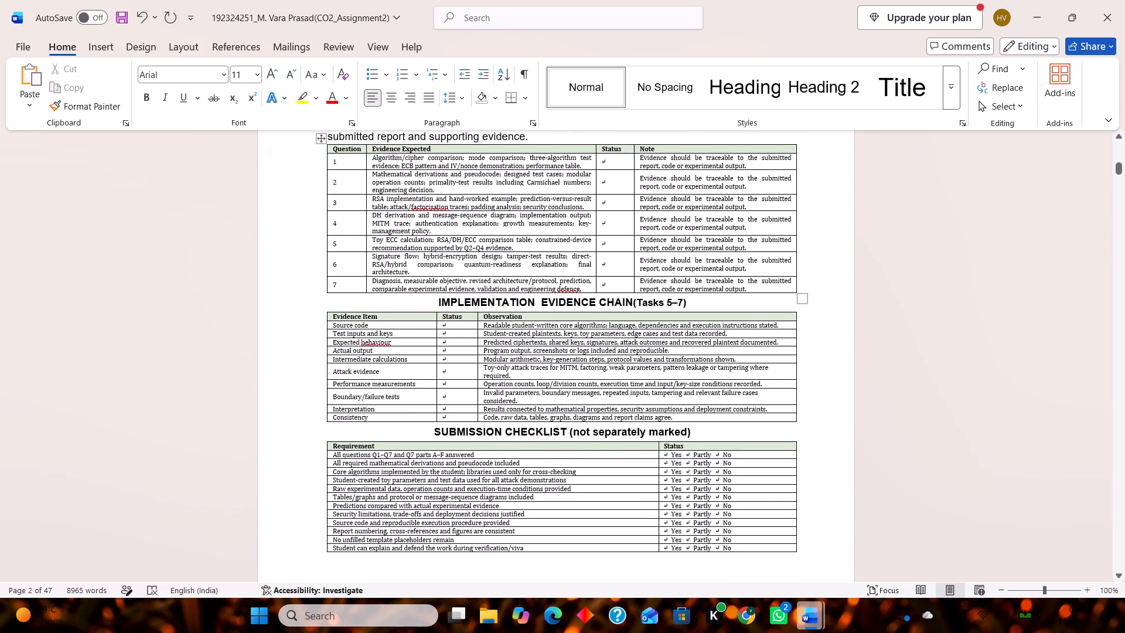
scroll(408, 433, down, 1)
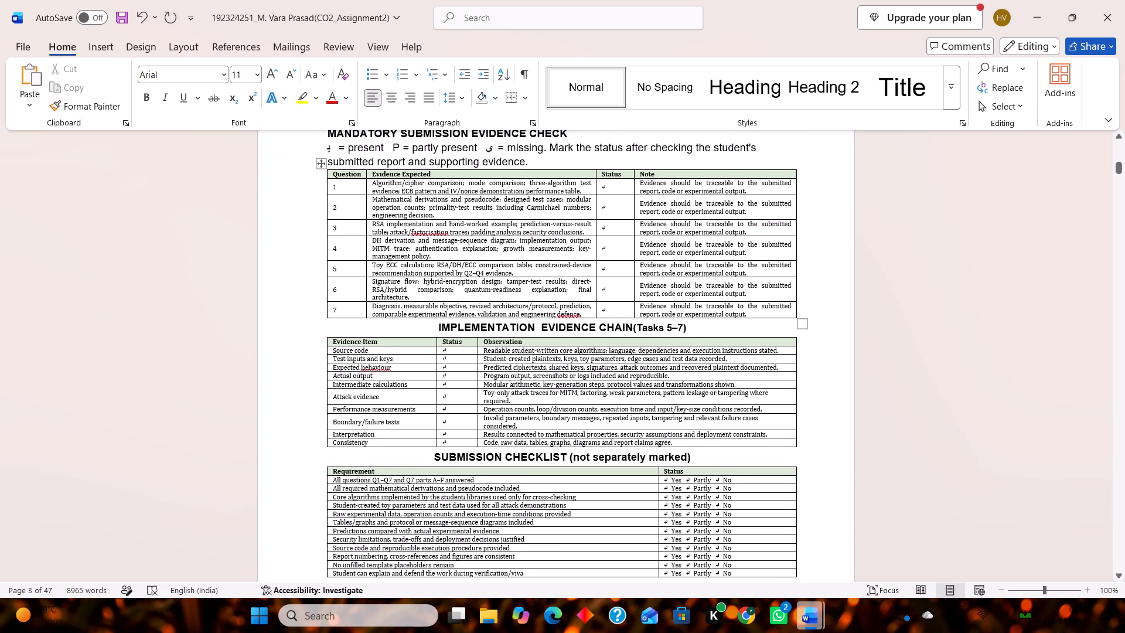
scroll(408, 433, down, 1)
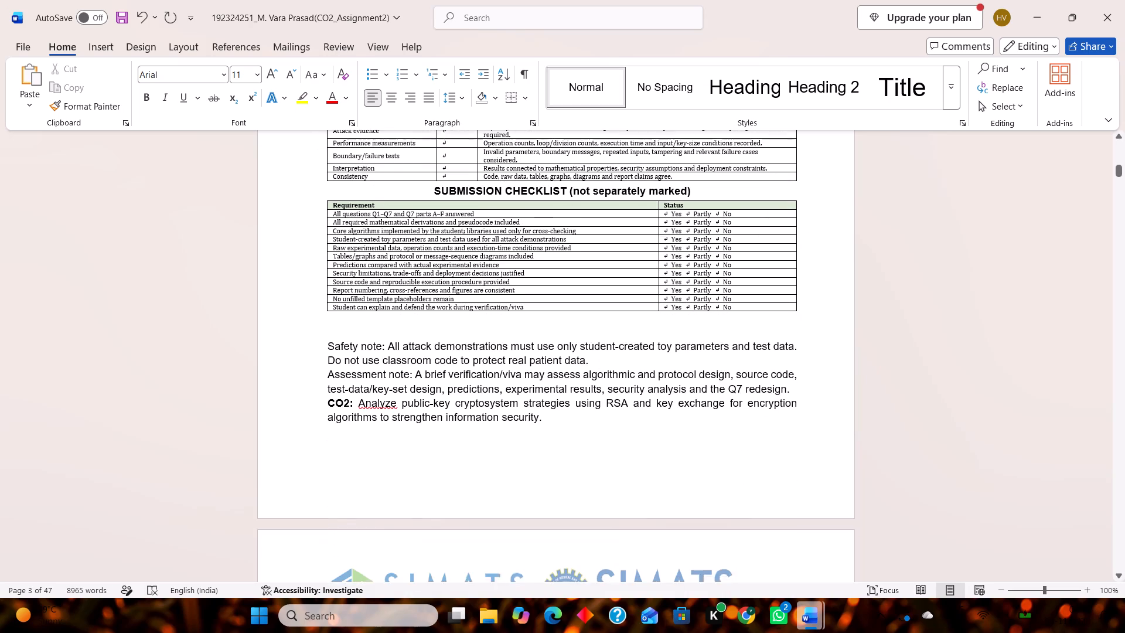
scroll(408, 433, down, 2)
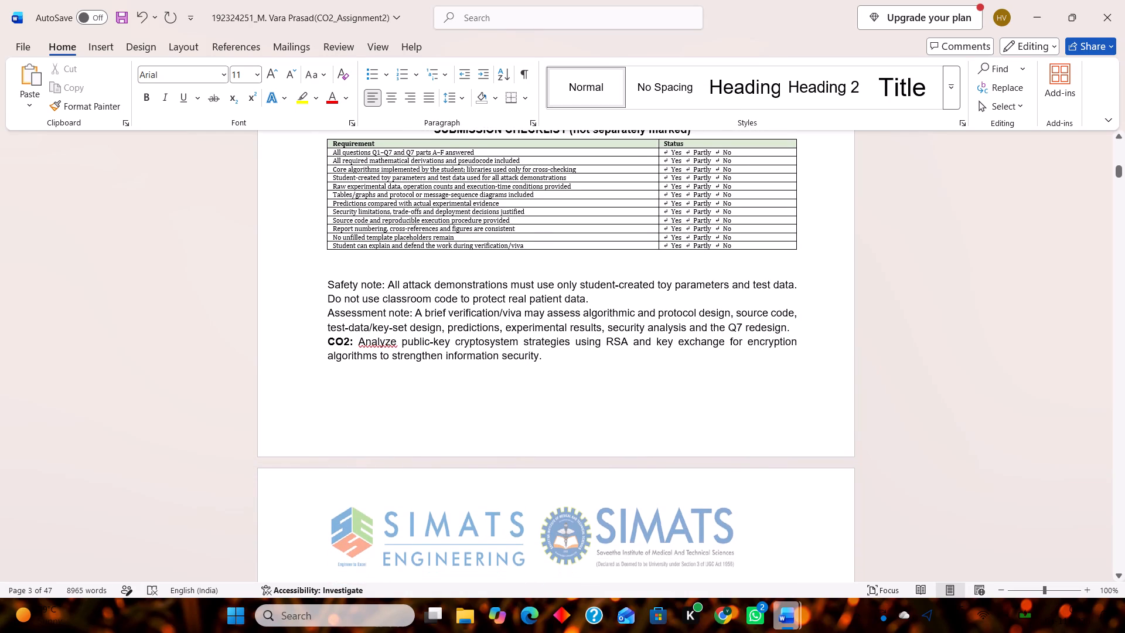
click(798, 329)
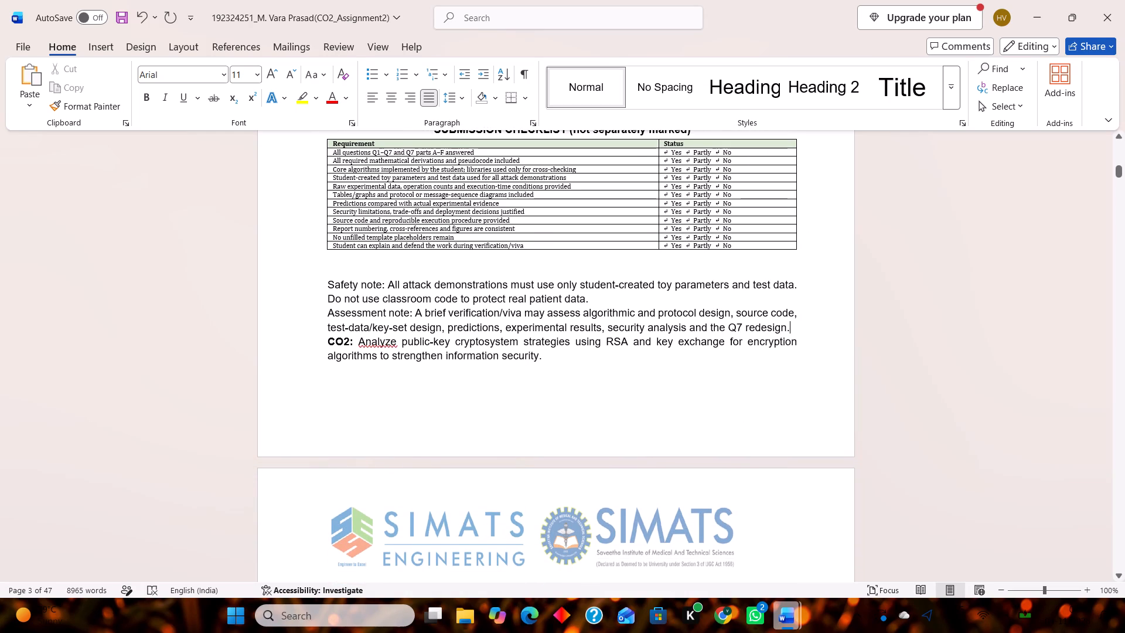
key(Return)
key(Return)
Check the assignment pages following the evaluation sheet and save the document.
scroll(798, 329, down, 1)
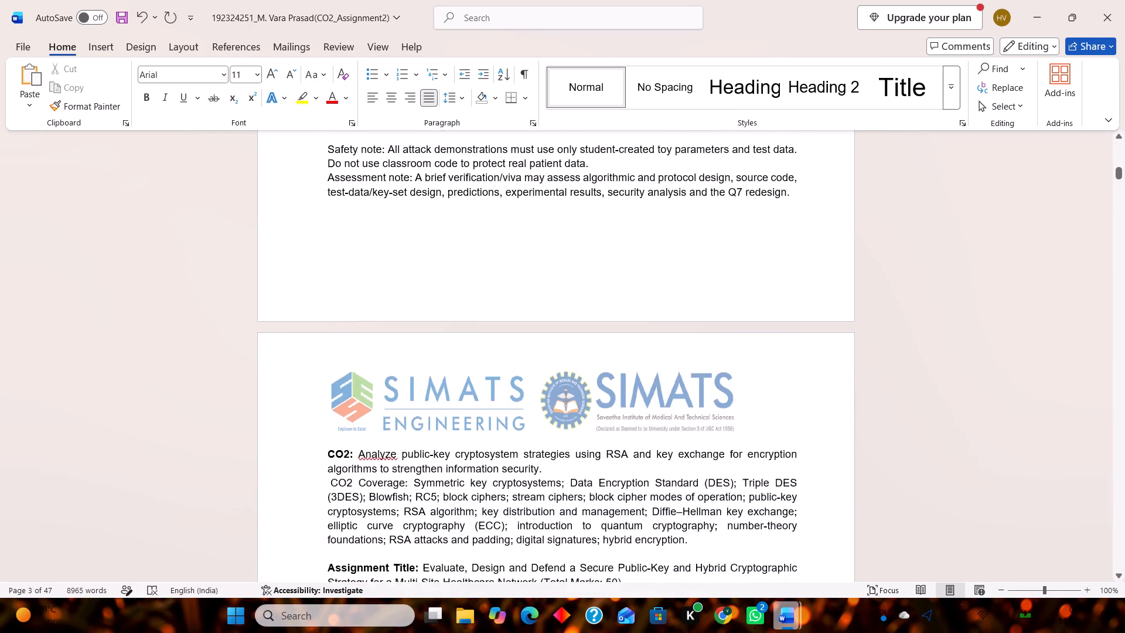
scroll(798, 329, down, 3)
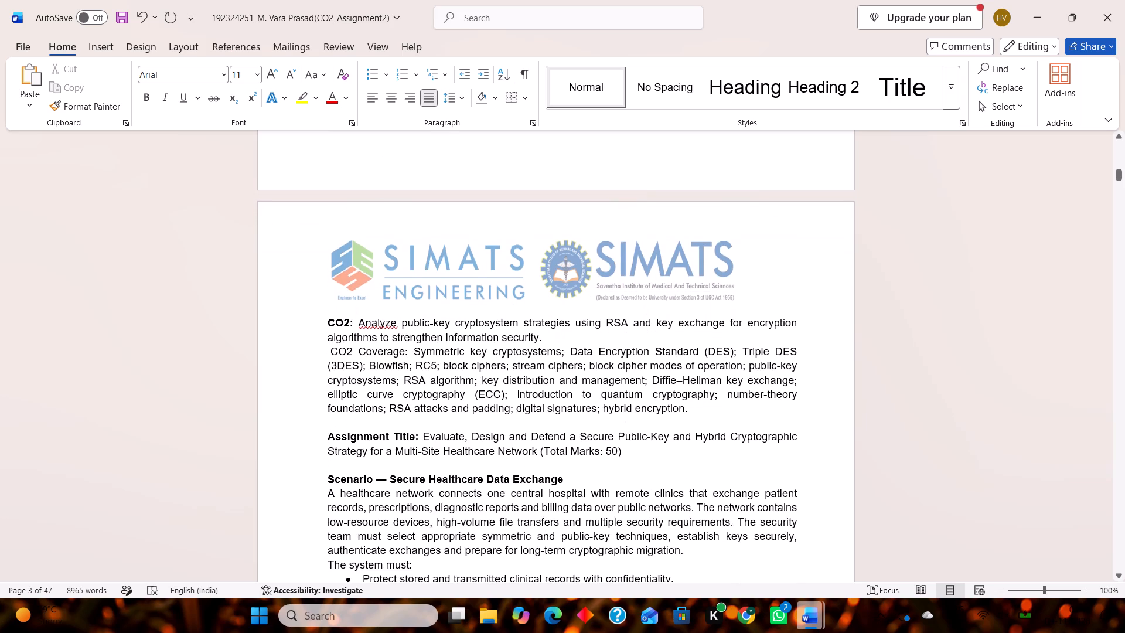
scroll(798, 329, down, 1)
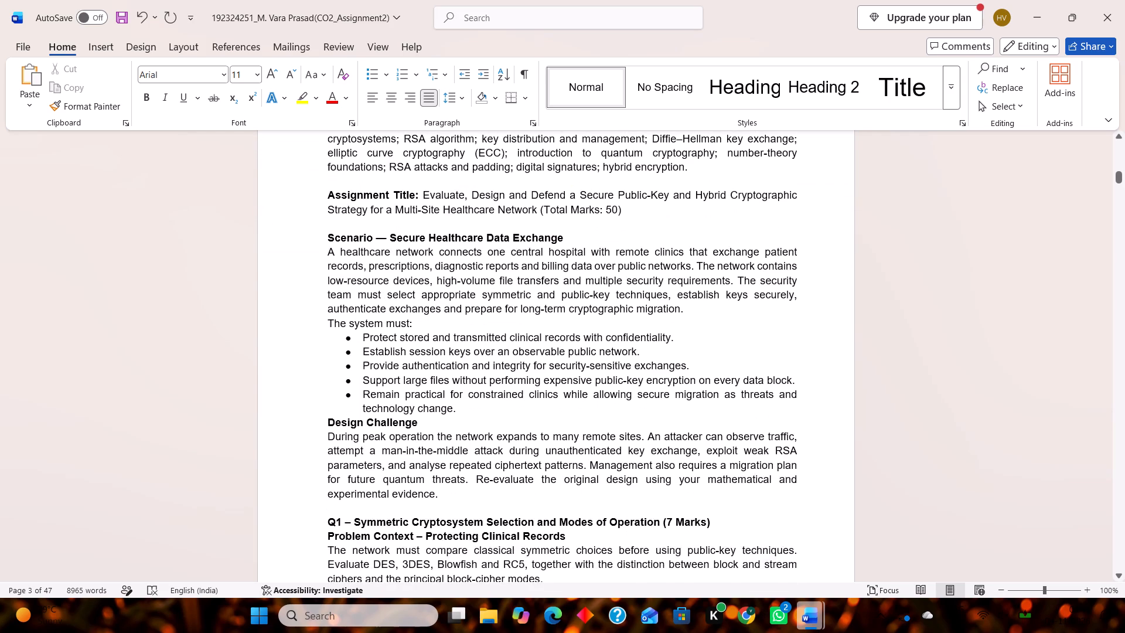
scroll(798, 329, down, 1)
key(ctrl+s)
key(ctrl+s)
key(ctrl+s)
key(ctrl+s)
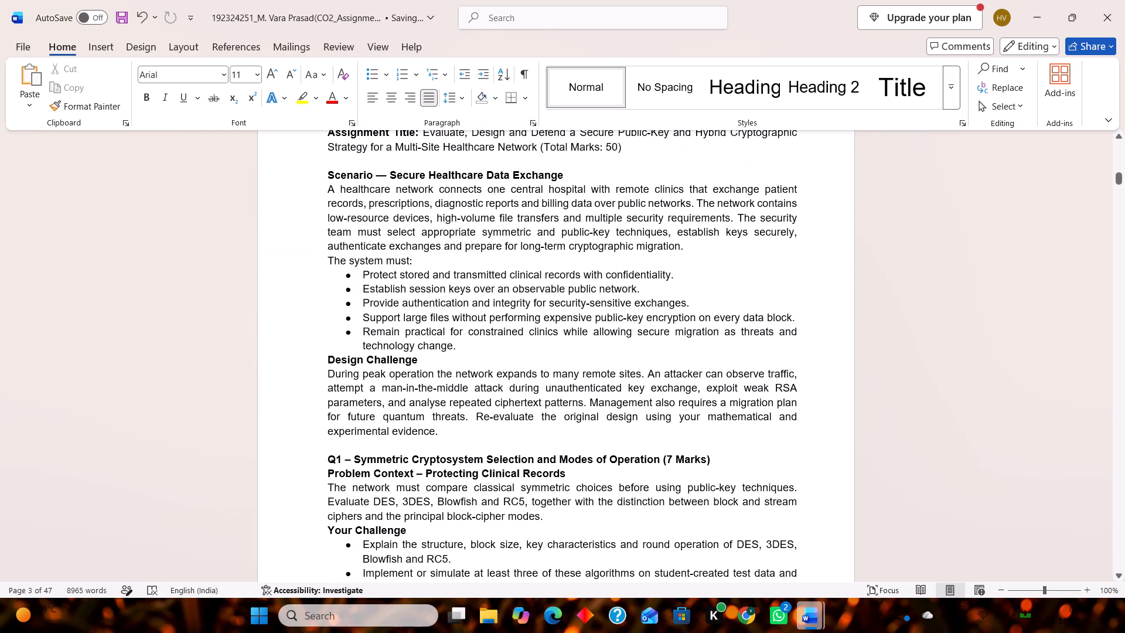
Review the layout of the remaining question and answer pages through to the end of the document.
scroll(1001, 458, down, 5)
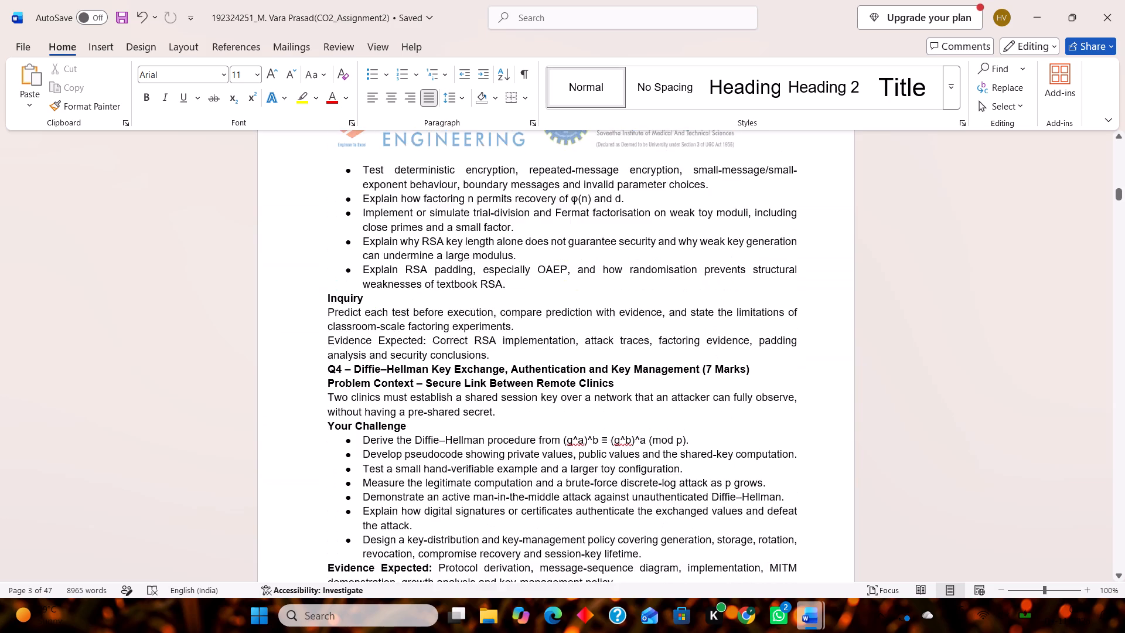
scroll(1001, 458, down, 10)
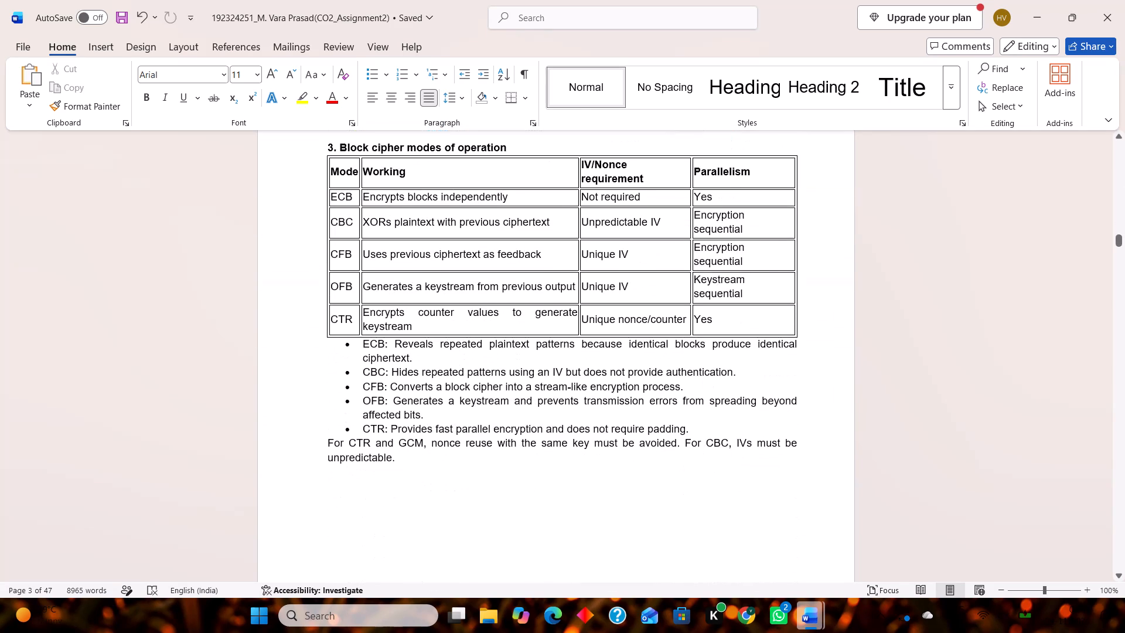
scroll(1001, 458, up, 6)
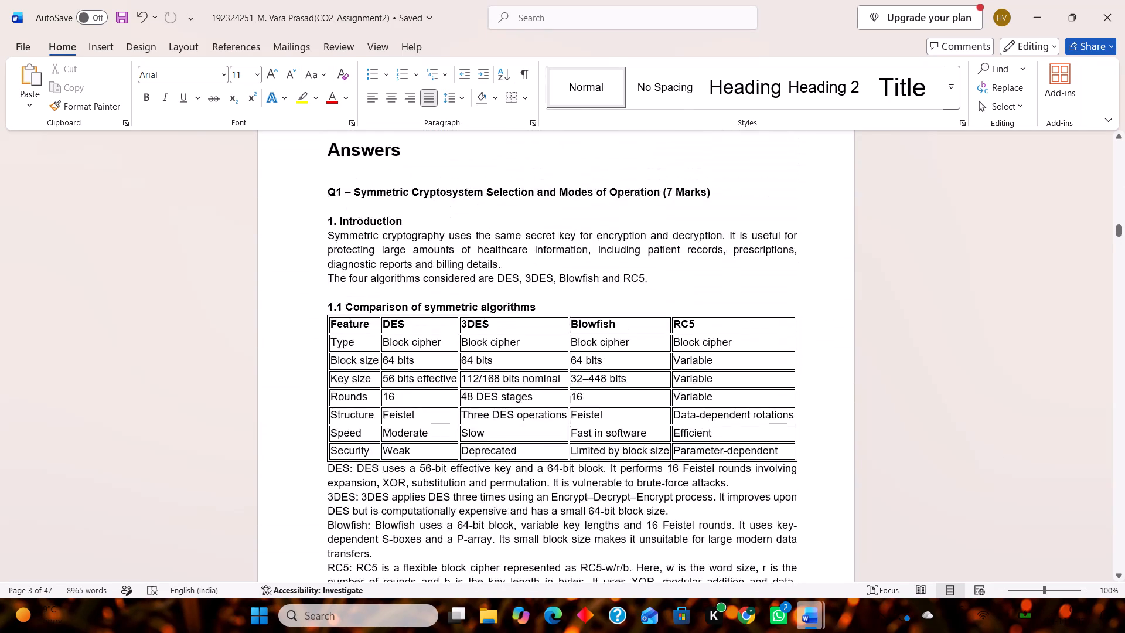
scroll(1001, 458, down, 3)
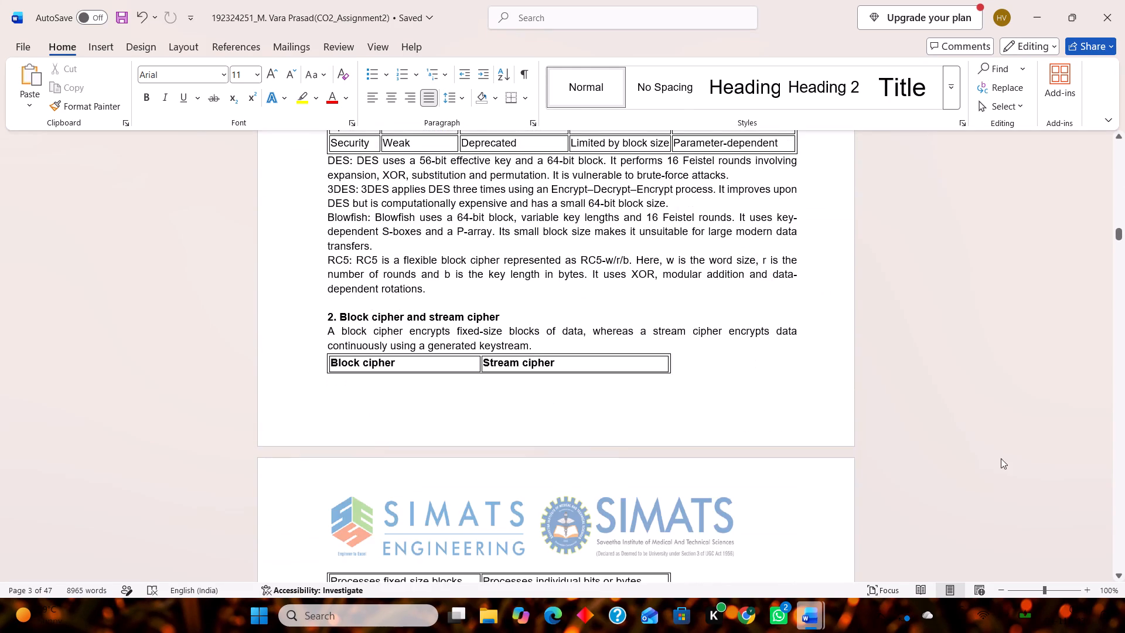
scroll(1001, 458, down, 10)
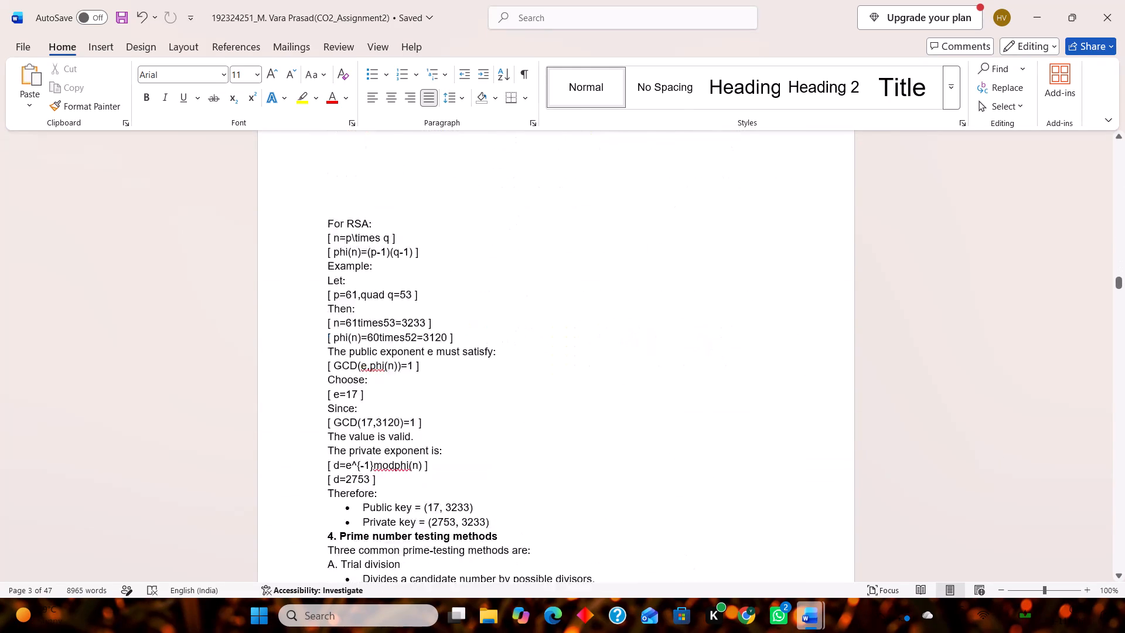
scroll(1001, 458, down, 14)
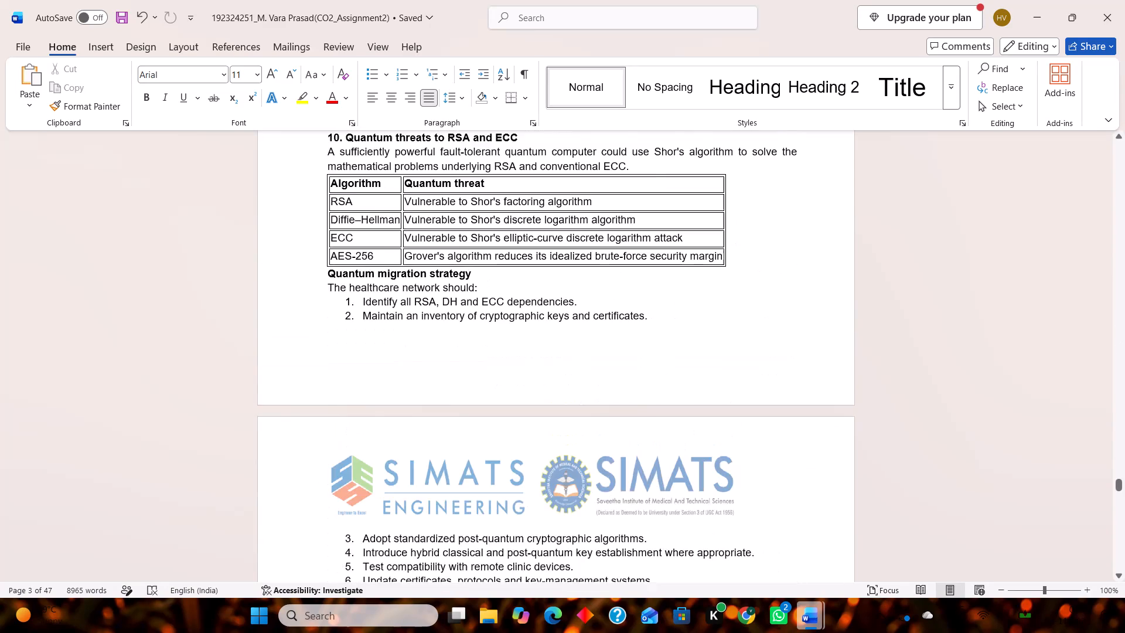
scroll(1001, 458, down, 15)
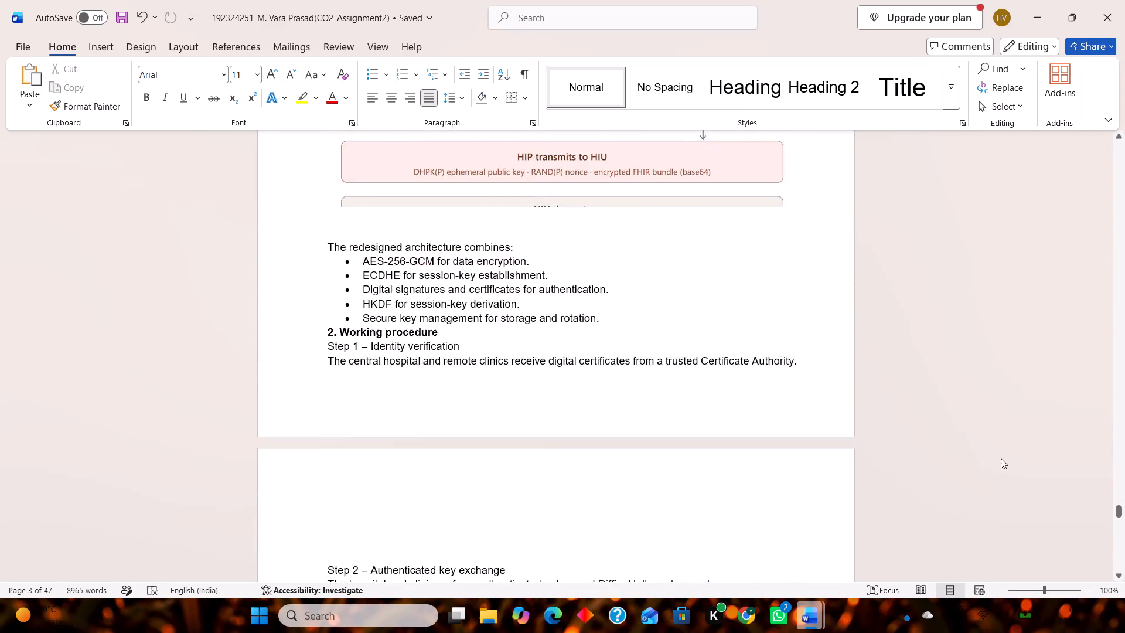
scroll(1001, 458, down, 15)
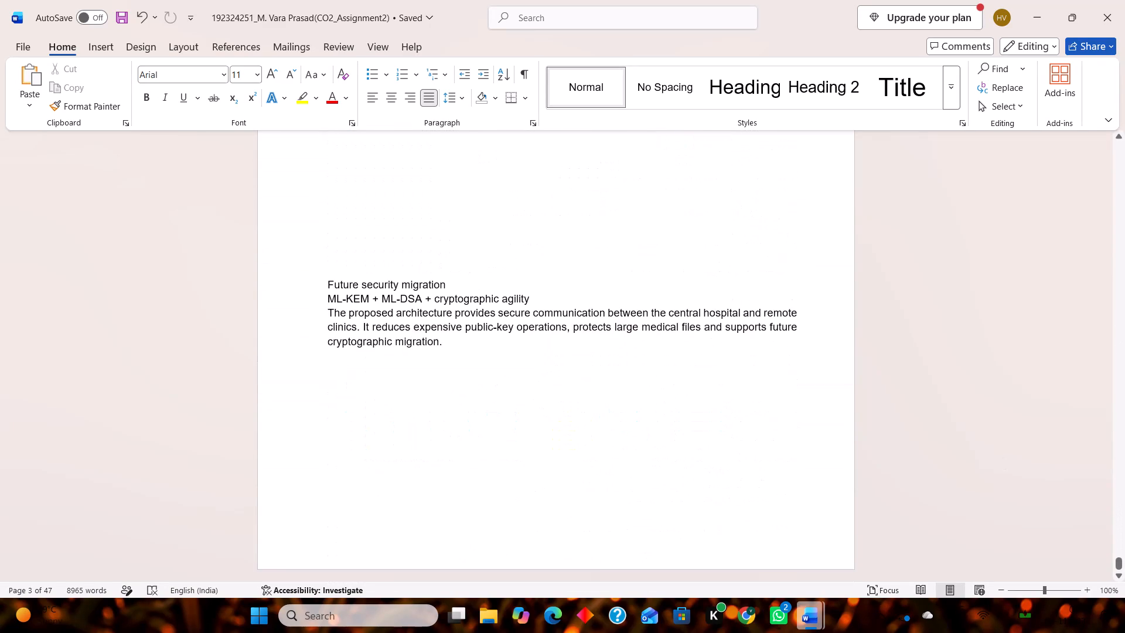
scroll(1001, 458, down, 3)
Save the reviewed CO2_Assignment2 document again.
key(ctrl+s)
key(ctrl+s)
key(ctrl+s)
key(ctrl+s)
key(ctrl+s)
key(ctrl+s)
Save a PDF copy of the CO2_Assignment2 document in the Downloads folder, keeping the same file name.
click(19, 48)
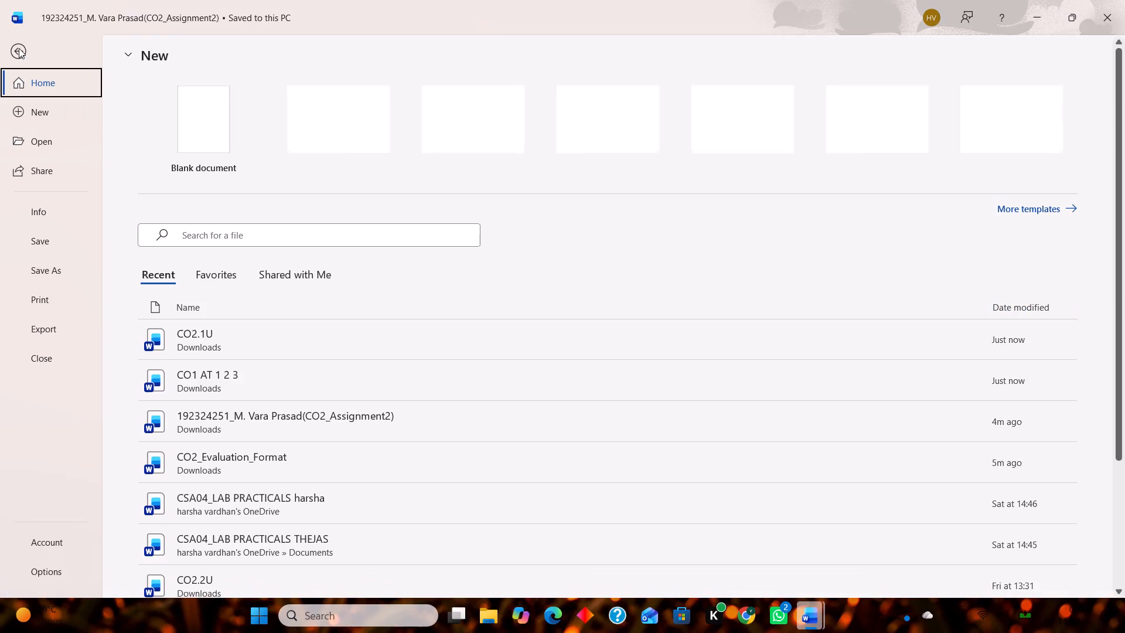
click(33, 269)
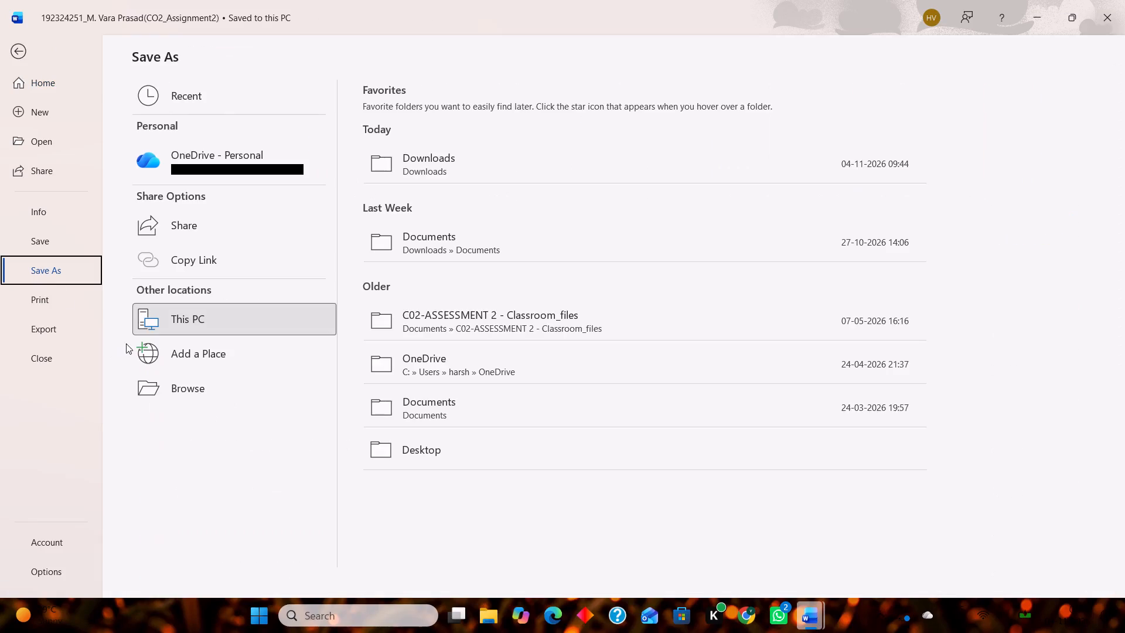
click(218, 300)
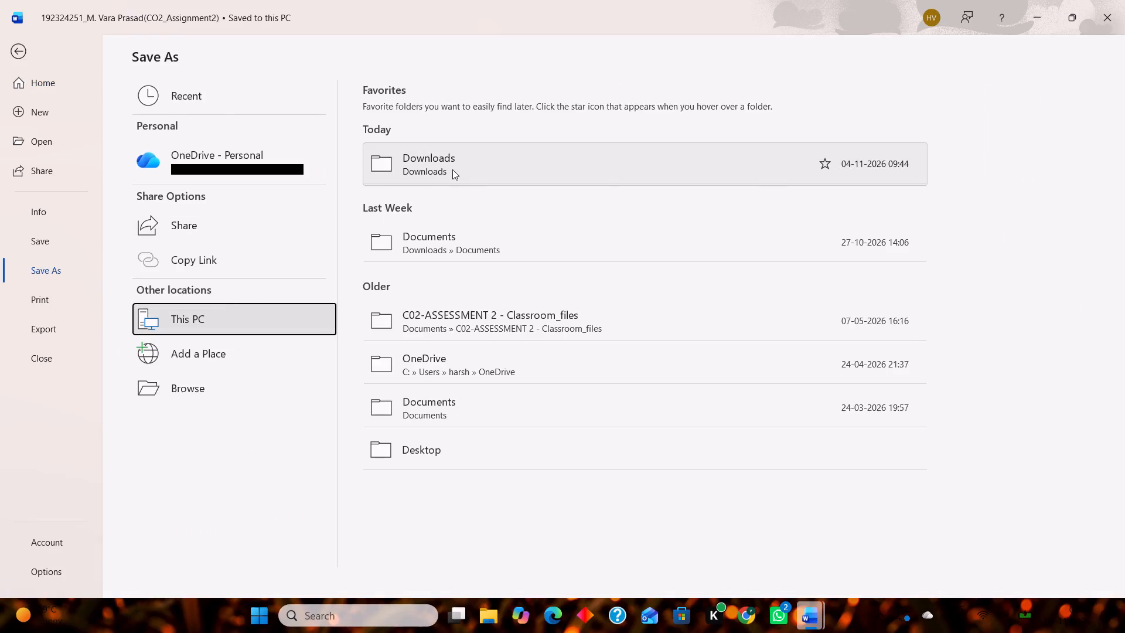
click(452, 169)
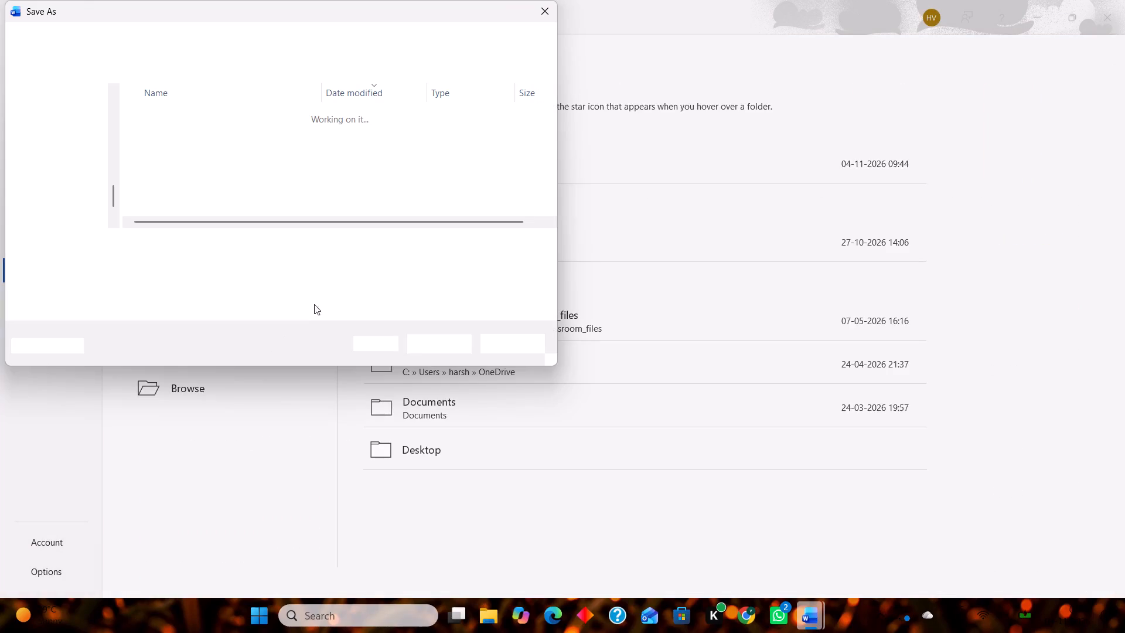
click(210, 267)
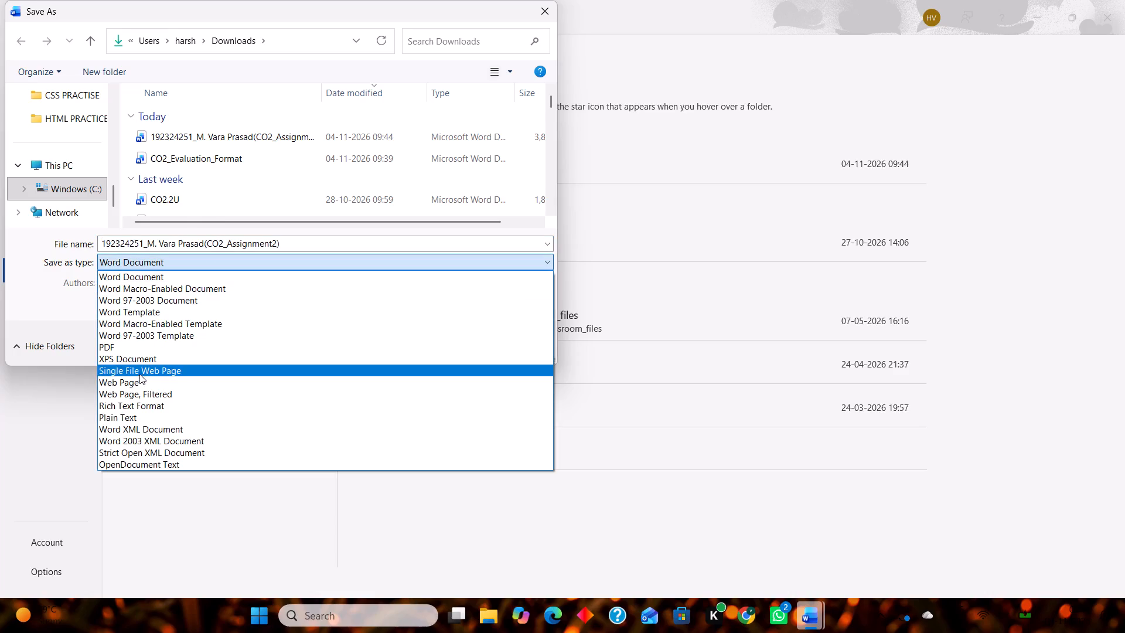
click(126, 348)
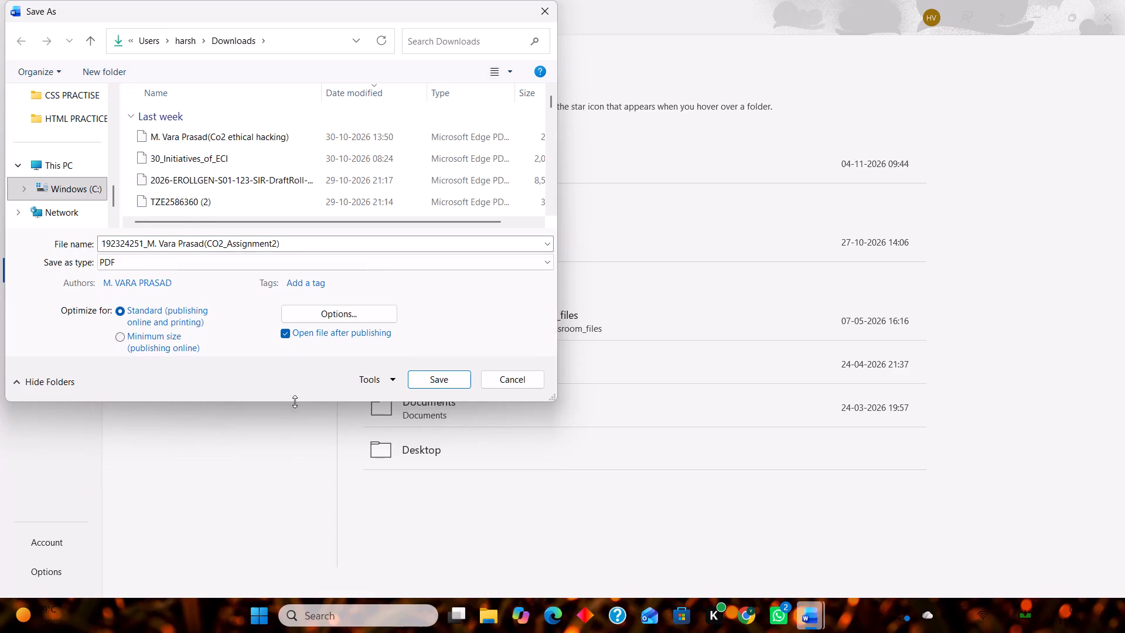
click(424, 382)
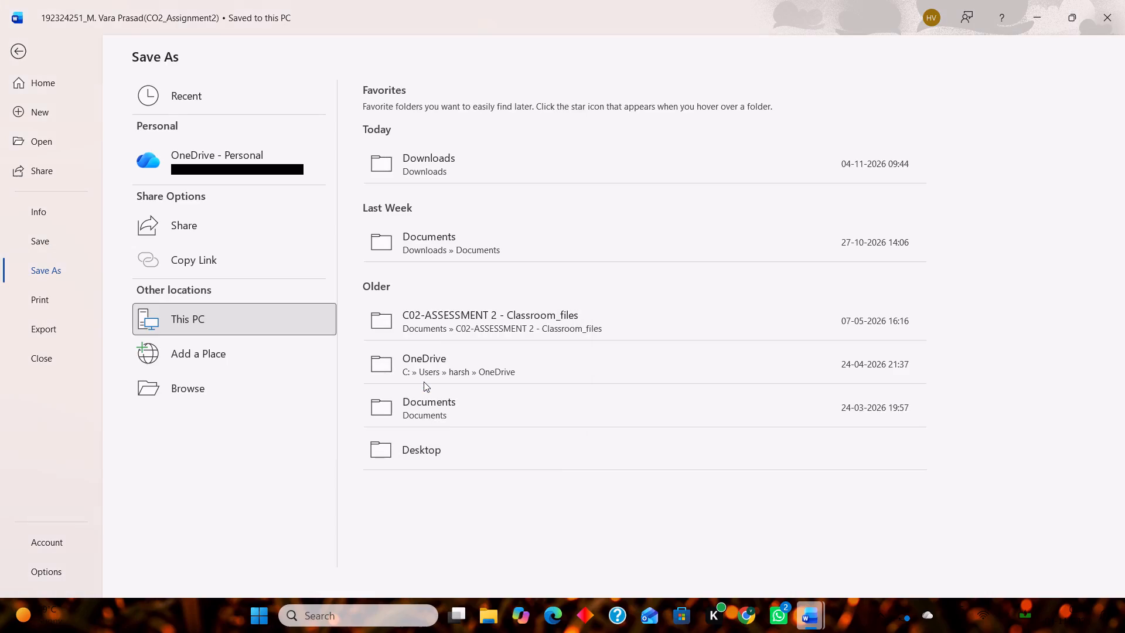
Switch to the C02 Assignment2 page in Google Classroom in Chrome, dismiss the pop-up ad, and unsubmit the turned-in work.
click(752, 624)
click(813, 431)
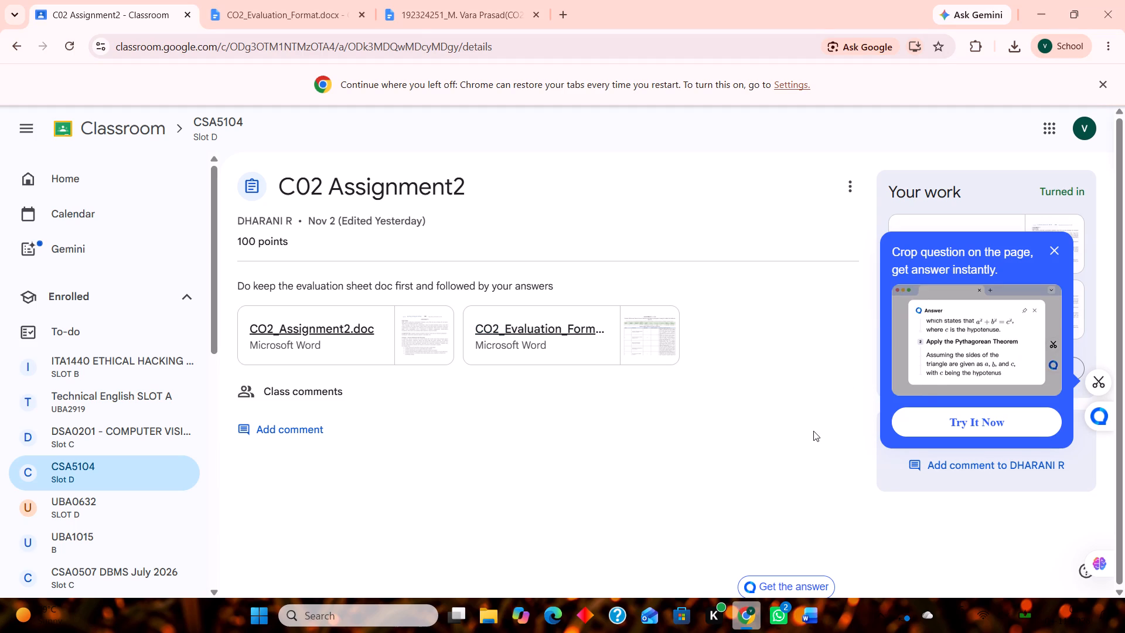
click(1052, 250)
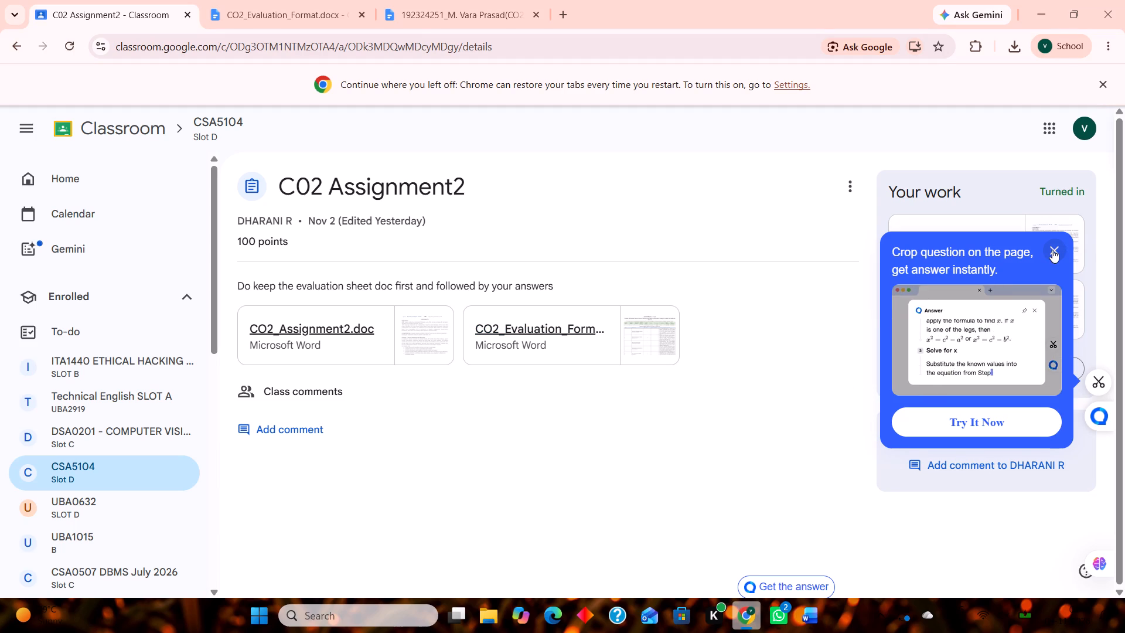
click(1008, 364)
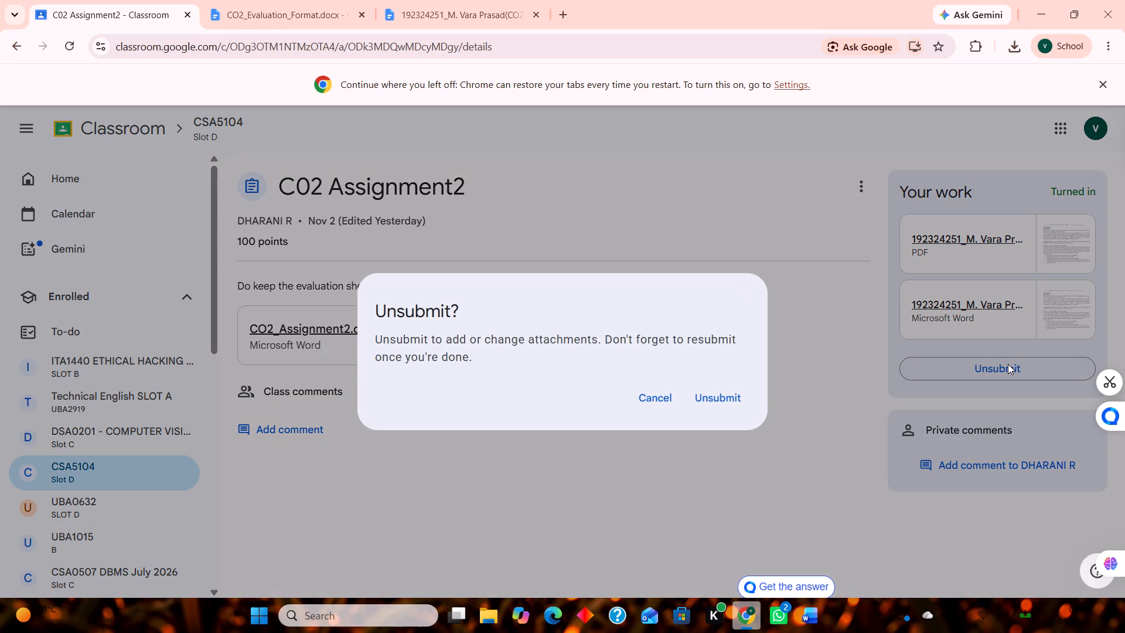
click(724, 400)
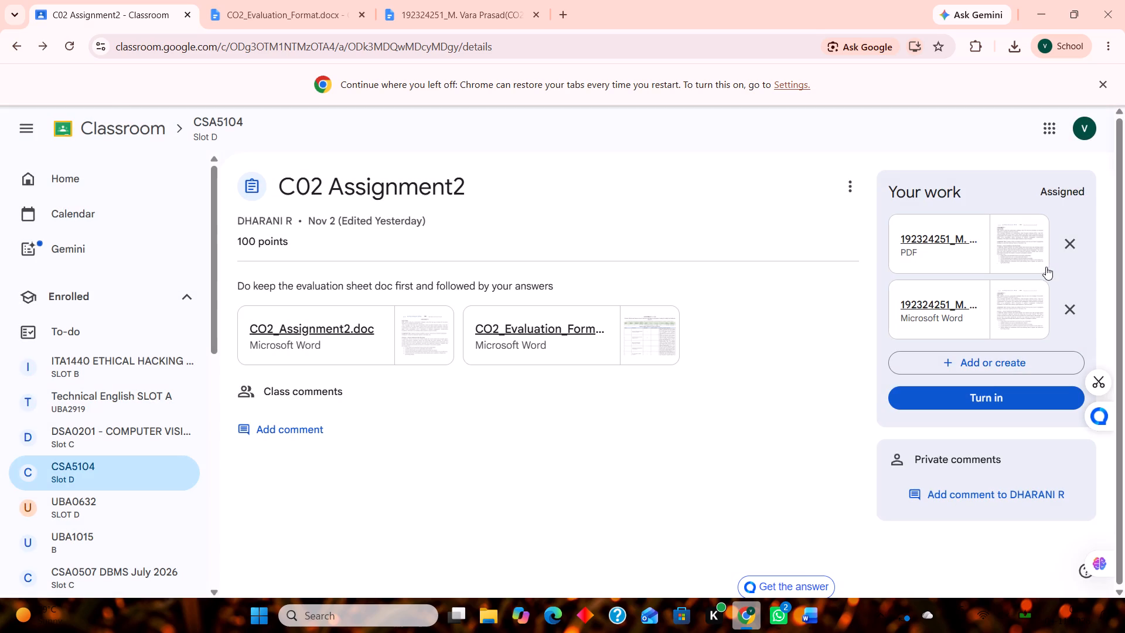
Remove the old PDF and Word attachments from the C02 Assignment2 work.
click(1070, 248)
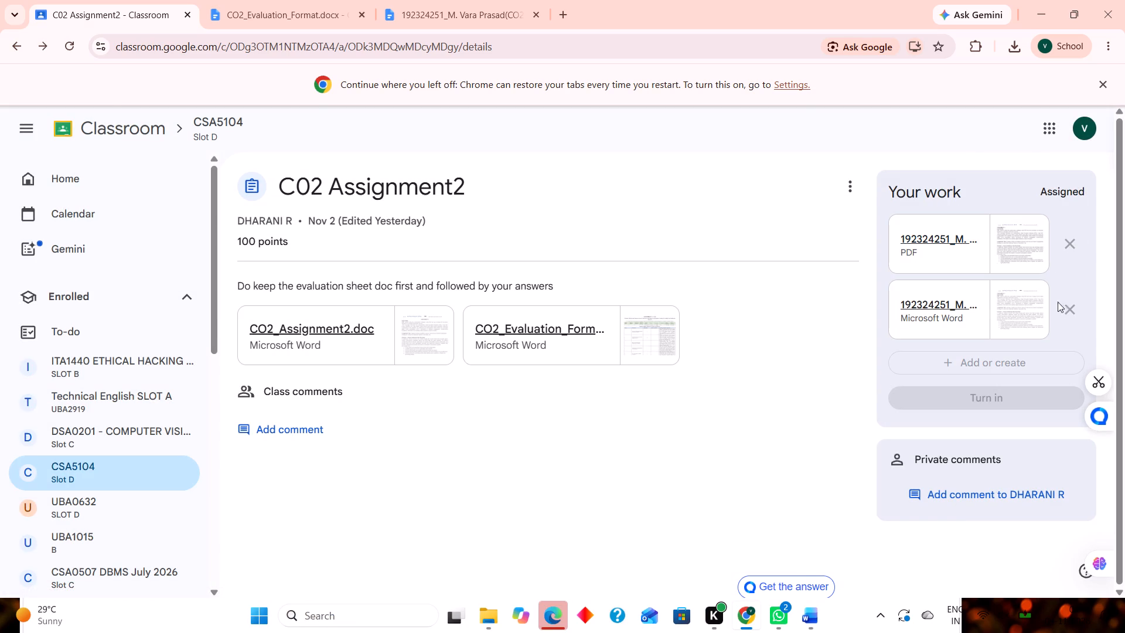
click(1079, 251)
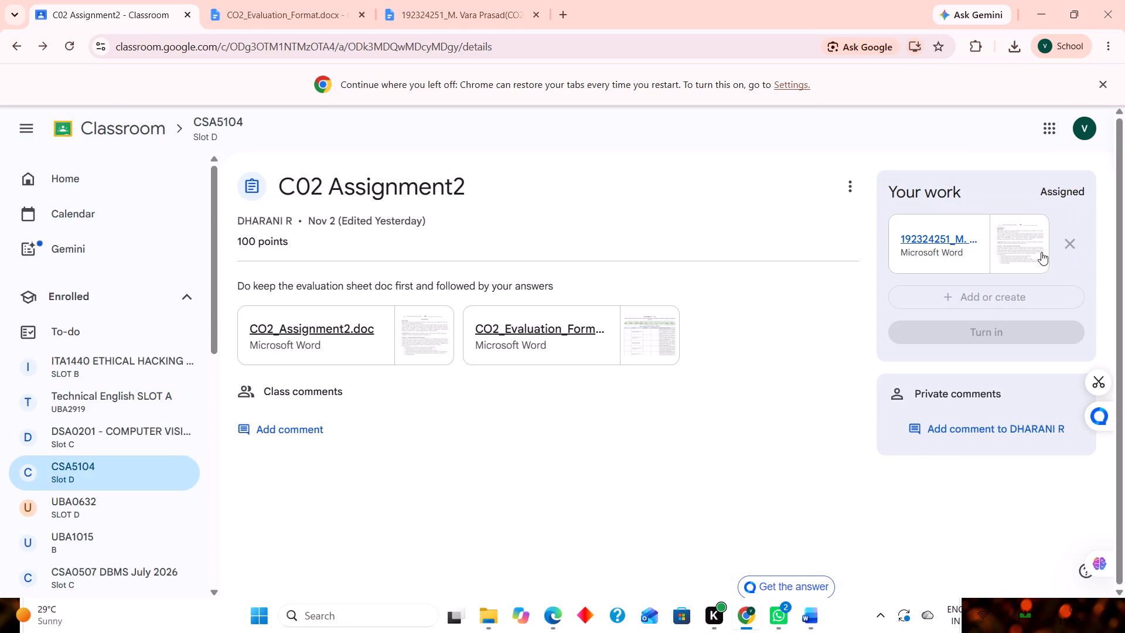
Upload the updated CO2_Assignment2 PDF and Word files together from the Downloads folder as the assignment's attachments.
click(1023, 219)
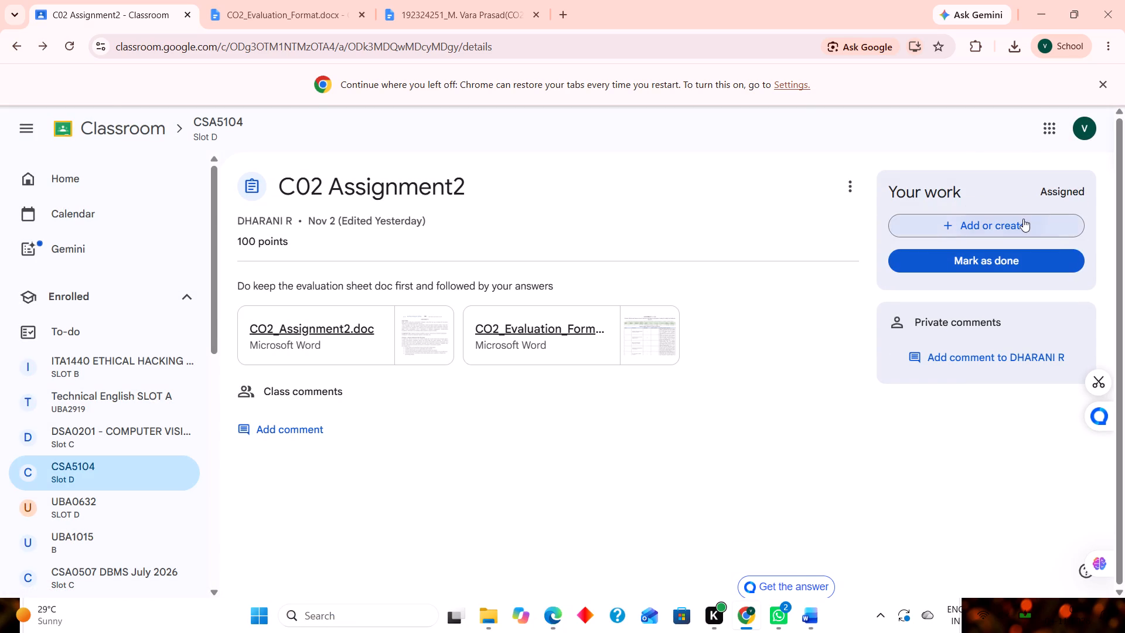
click(967, 337)
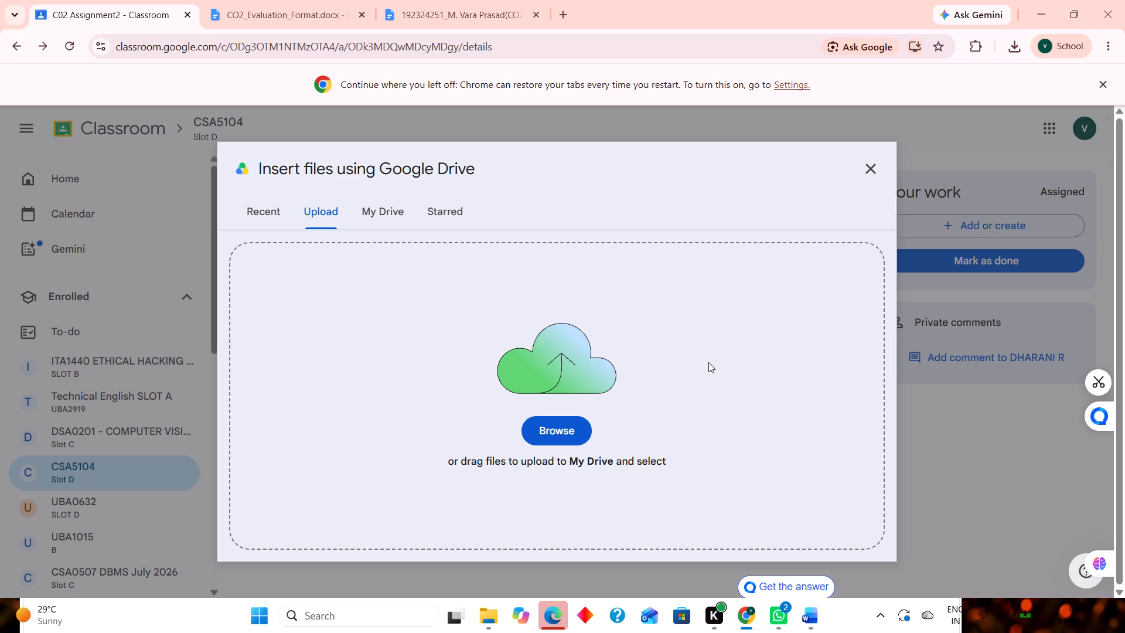
click(563, 427)
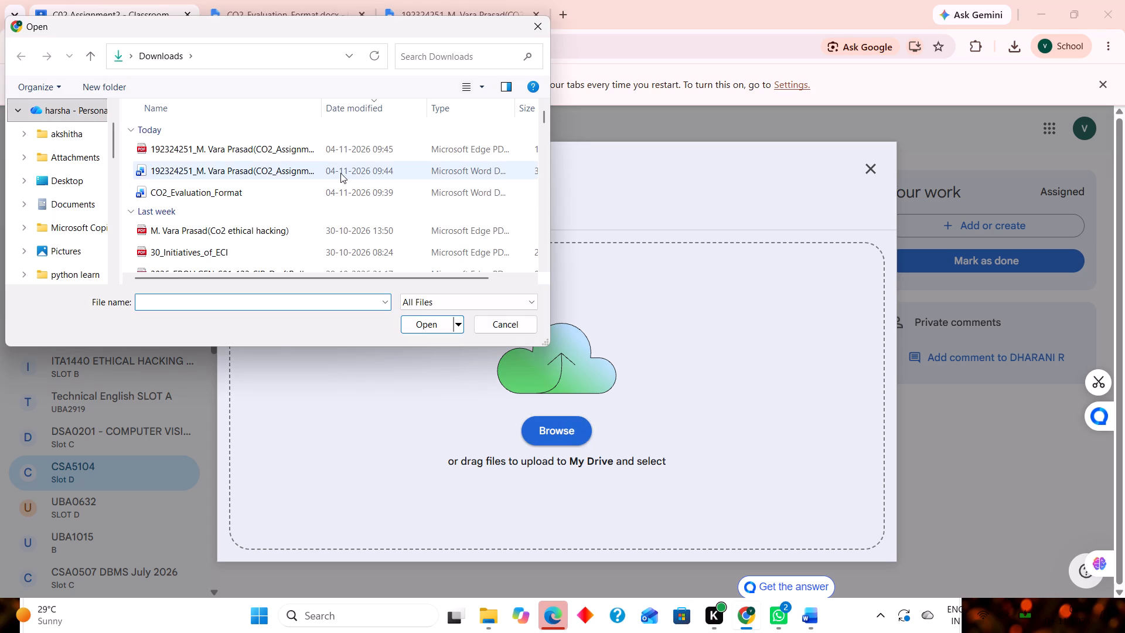
click(330, 169)
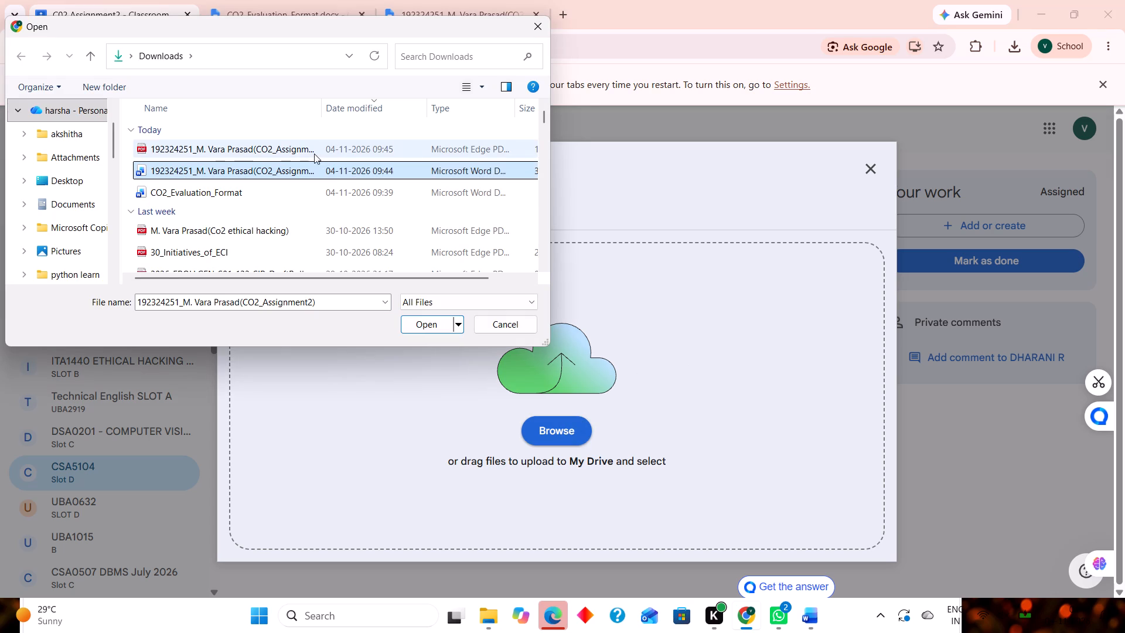
click(314, 154)
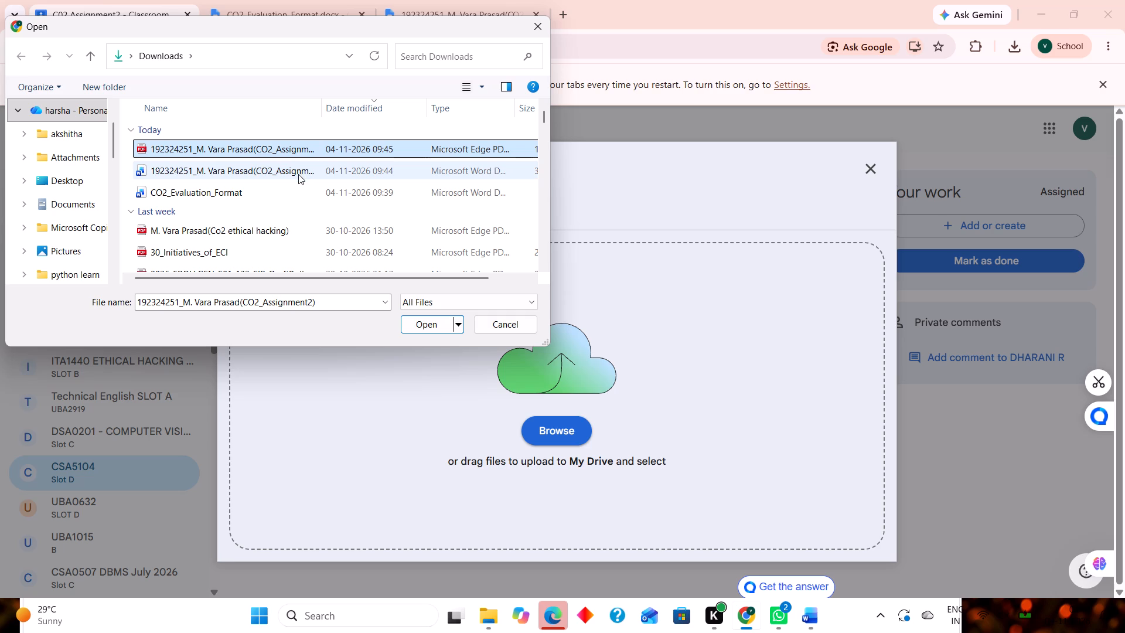
ctrl+click(298, 174)
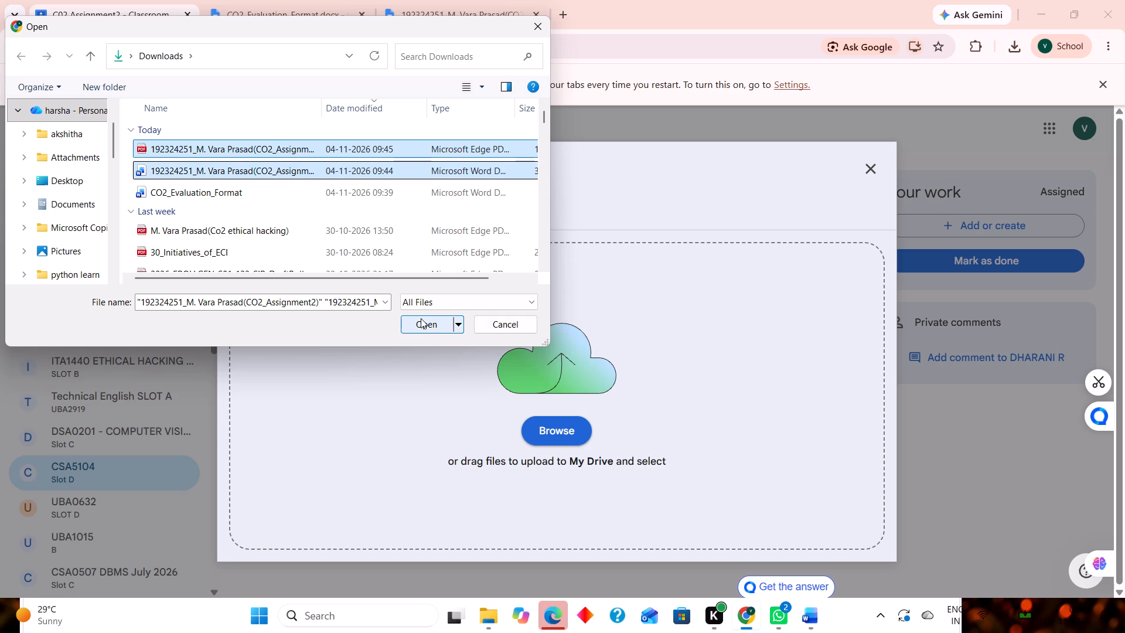
click(421, 318)
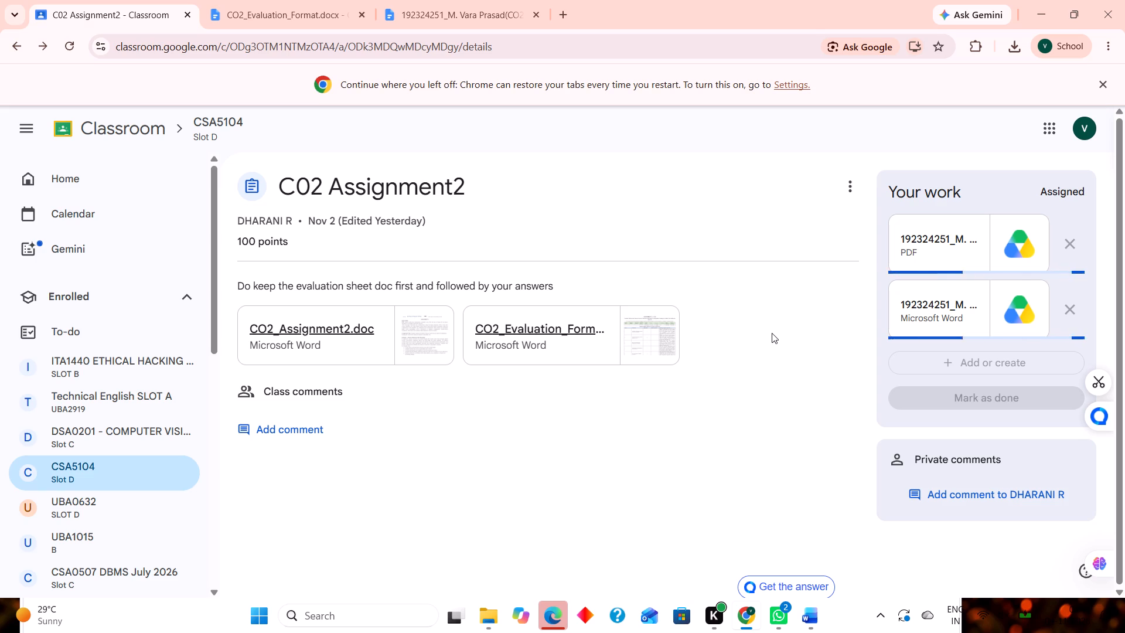
Turn in the C02 Assignment2 work with the two new attachments and confirm the submission.
click(921, 400)
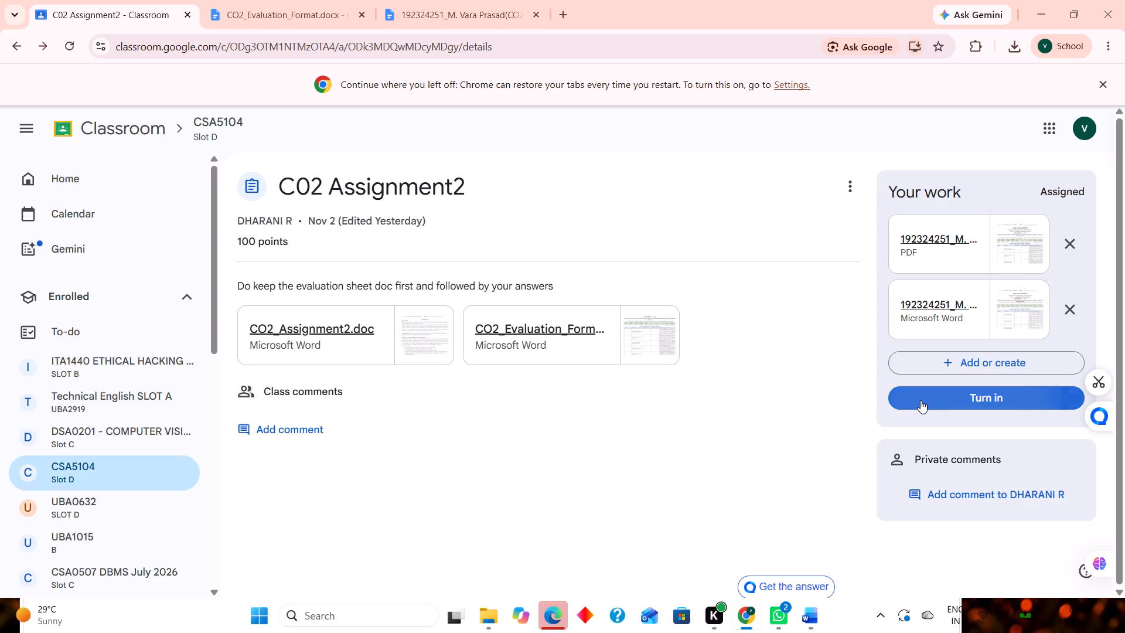
click(688, 423)
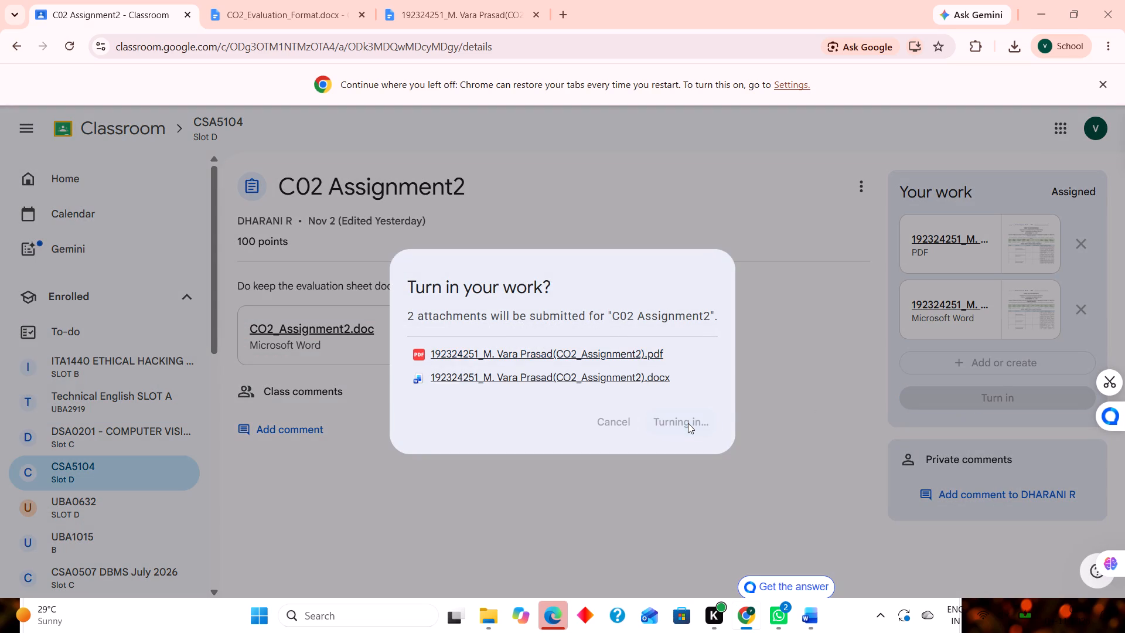
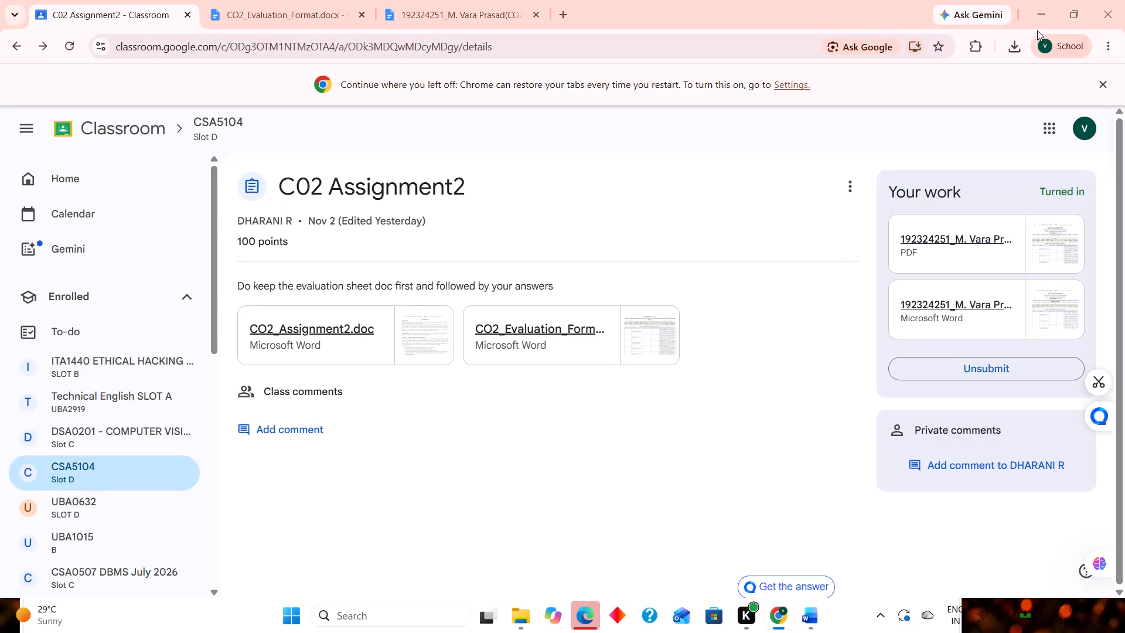
Minimize the Chrome window and close the submitted CO2_Assignment2 PDF in Edge and its Word document.
click(1036, 29)
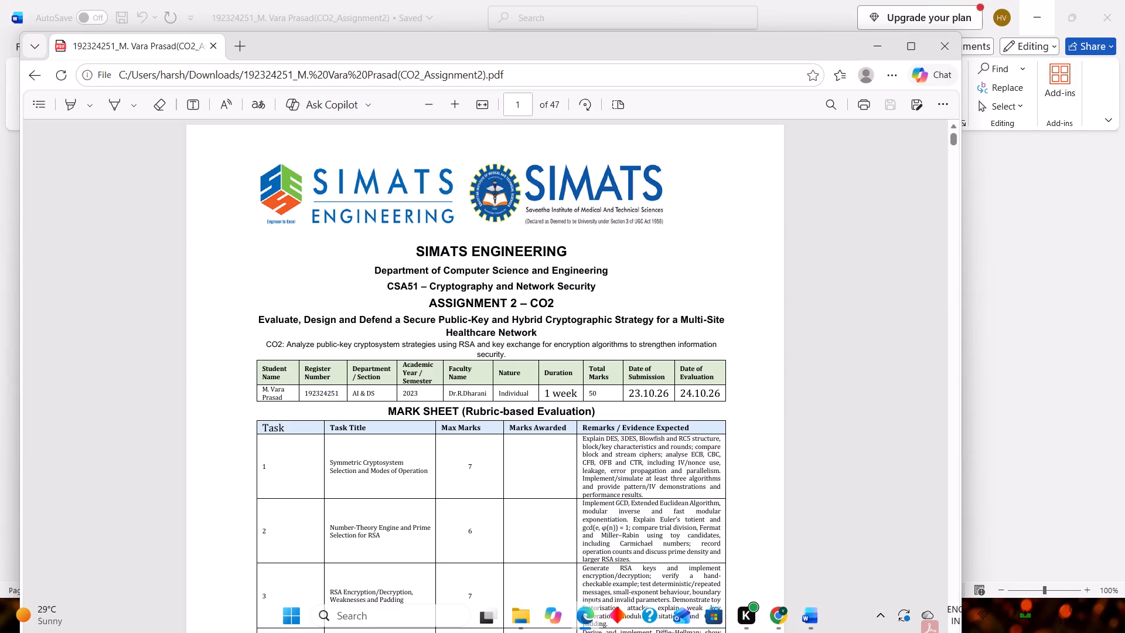
click(937, 35)
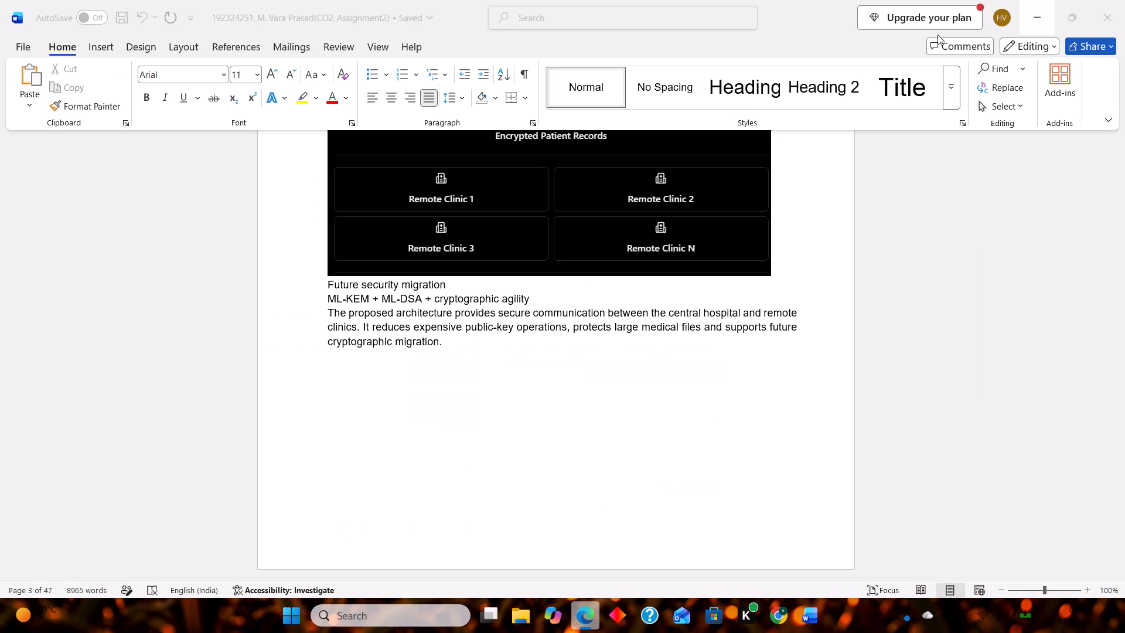
click(1106, 12)
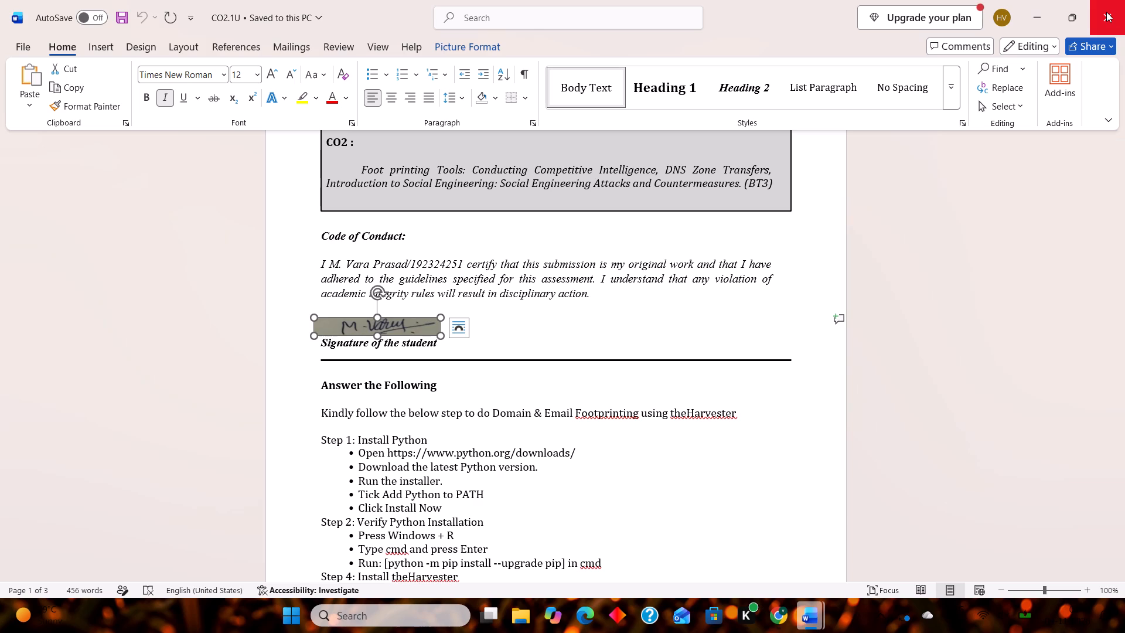
Minimize the CO2.1U Word document and the Downloads folder window.
click(848, 237)
click(1040, 7)
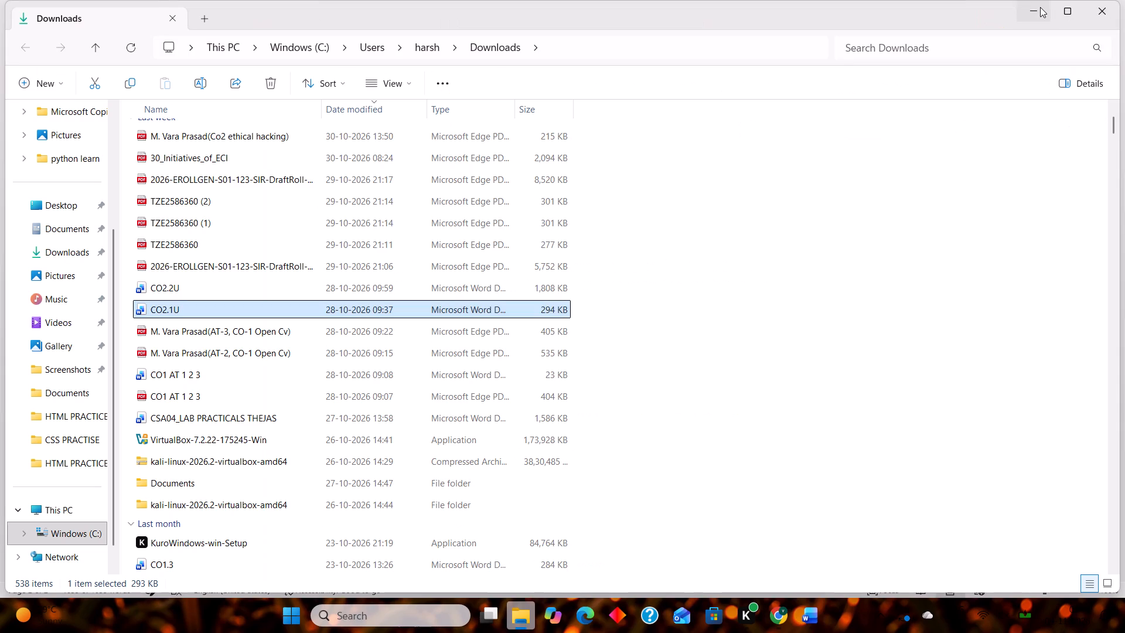
click(1040, 7)
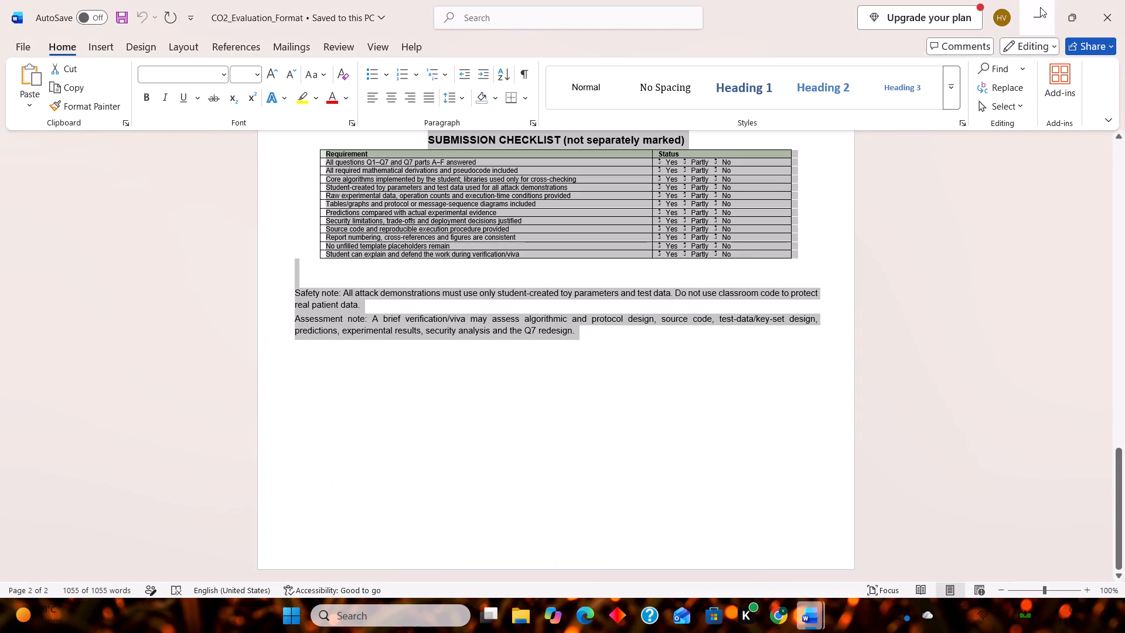